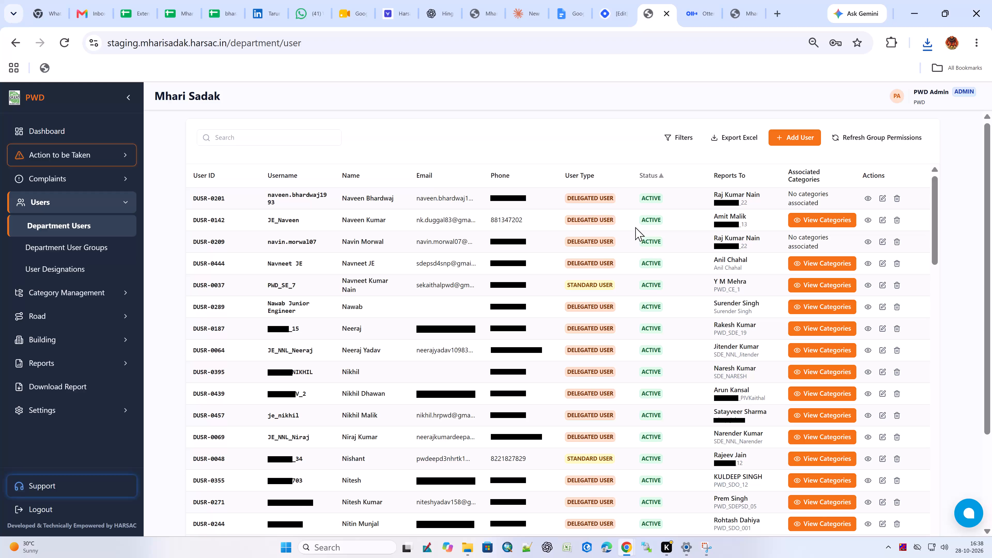
# Close the browser tab just before the department users tab.
pyautogui.click(623, 14)
pyautogui.click(626, 14)
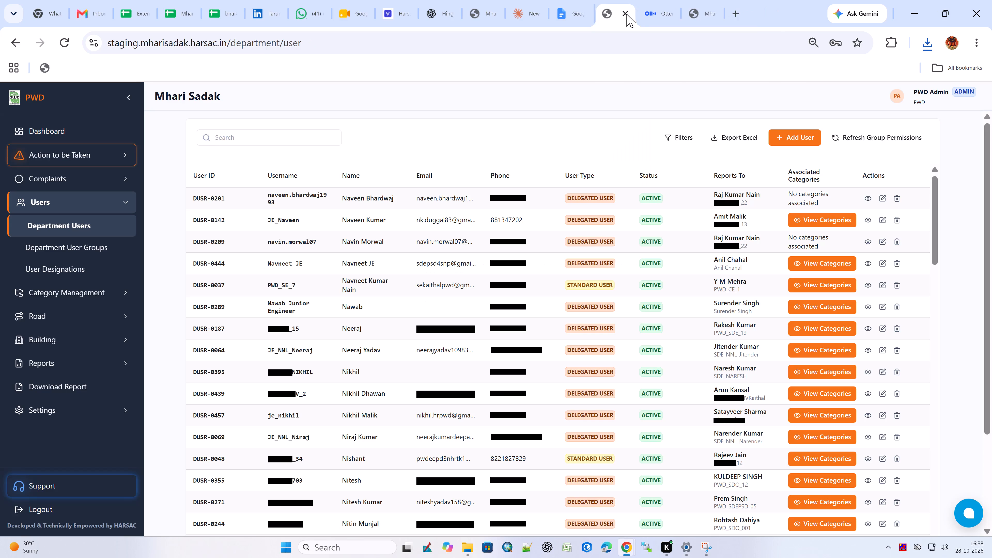
pyautogui.scroll(-2, 356, 403)
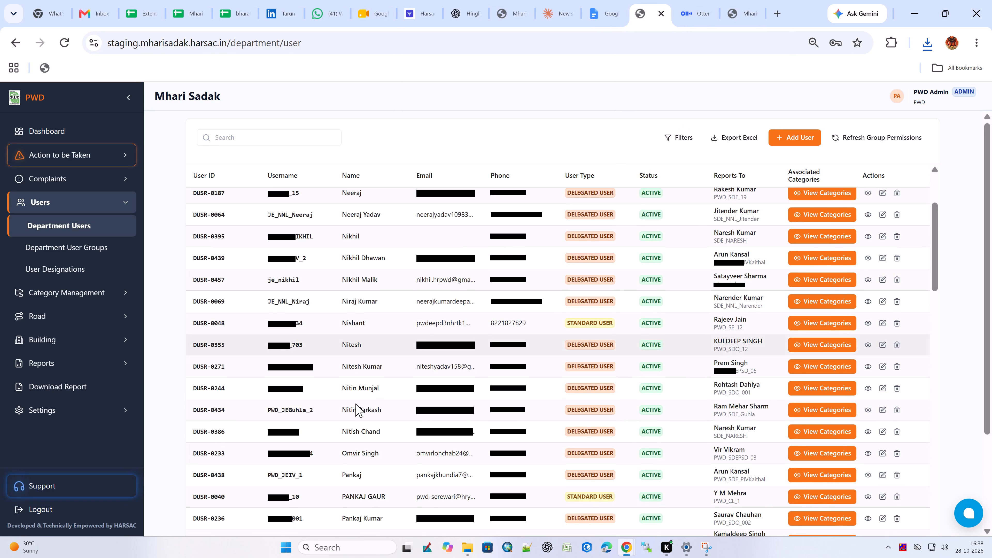
pyautogui.scroll(-3, 355, 404)
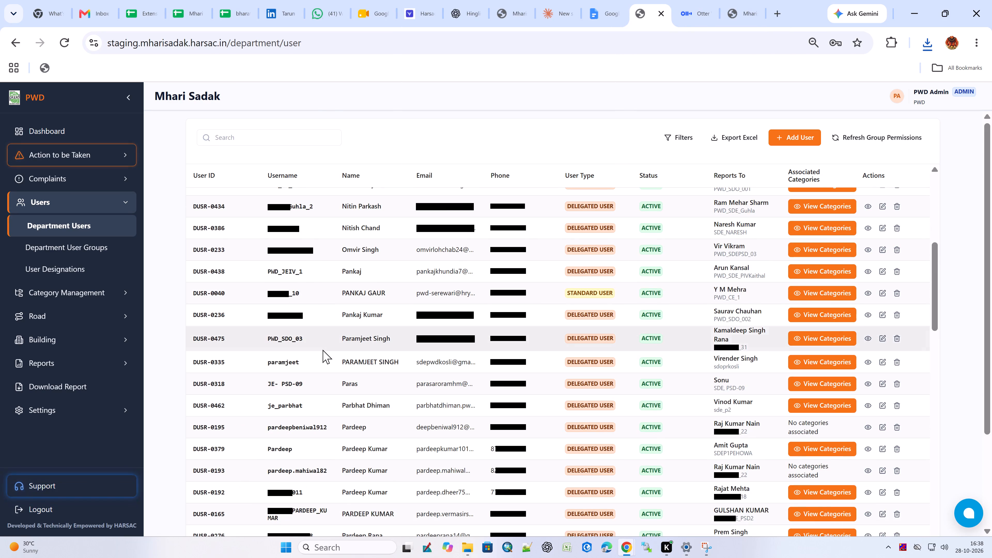
pyautogui.scroll(-5, 322, 350)
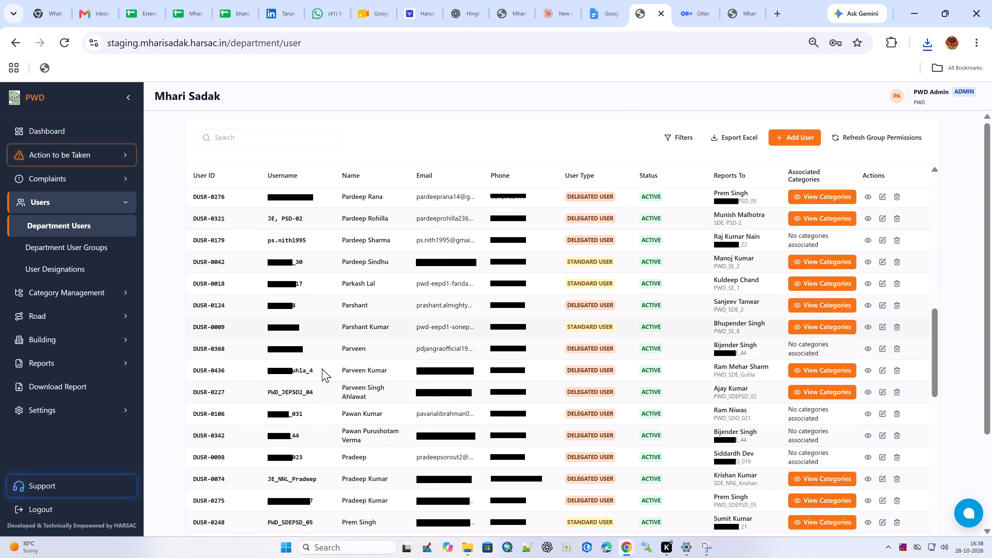
pyautogui.scroll(-3, 322, 368)
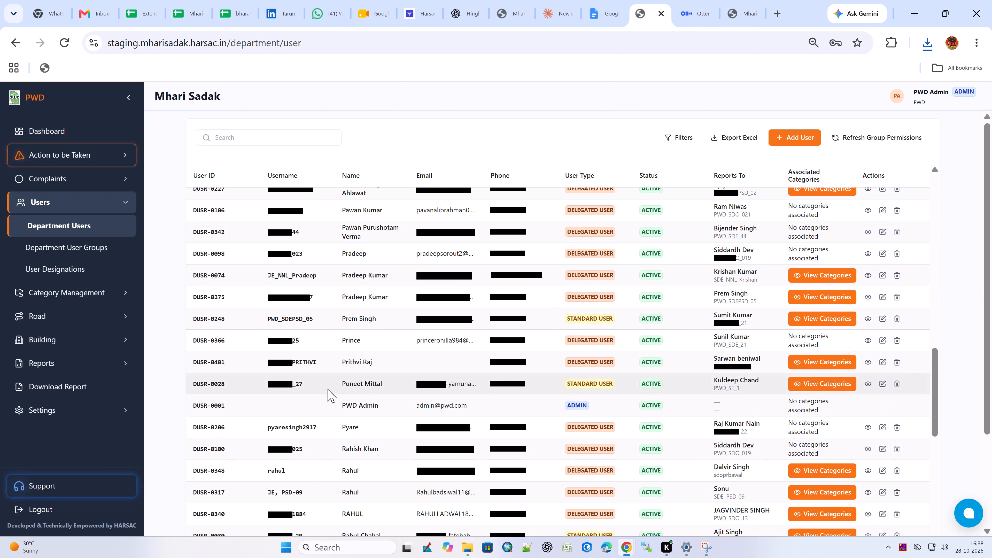
pyautogui.scroll(-4, 328, 389)
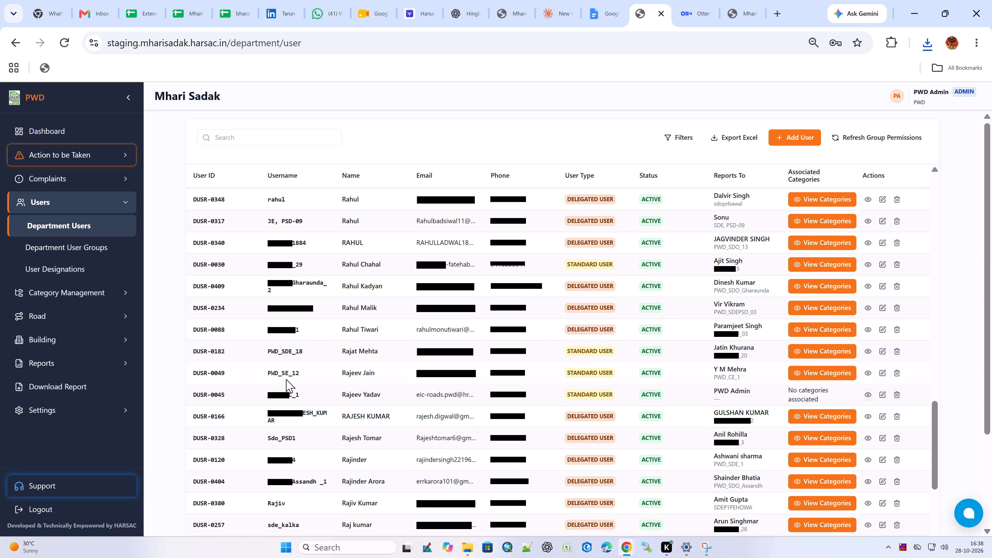
pyautogui.moveTo(271, 365); pyautogui.dragTo(343, 355)
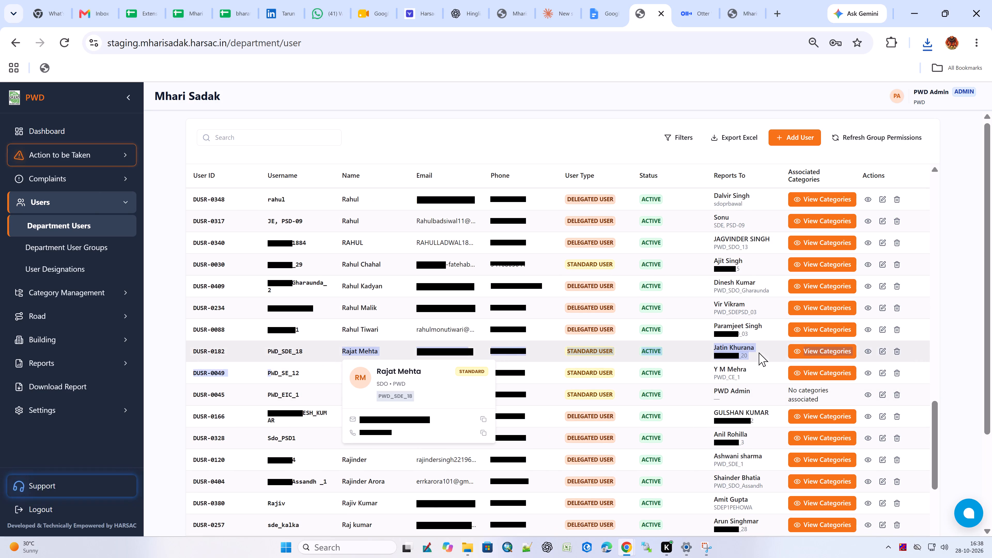
pyautogui.click(878, 349)
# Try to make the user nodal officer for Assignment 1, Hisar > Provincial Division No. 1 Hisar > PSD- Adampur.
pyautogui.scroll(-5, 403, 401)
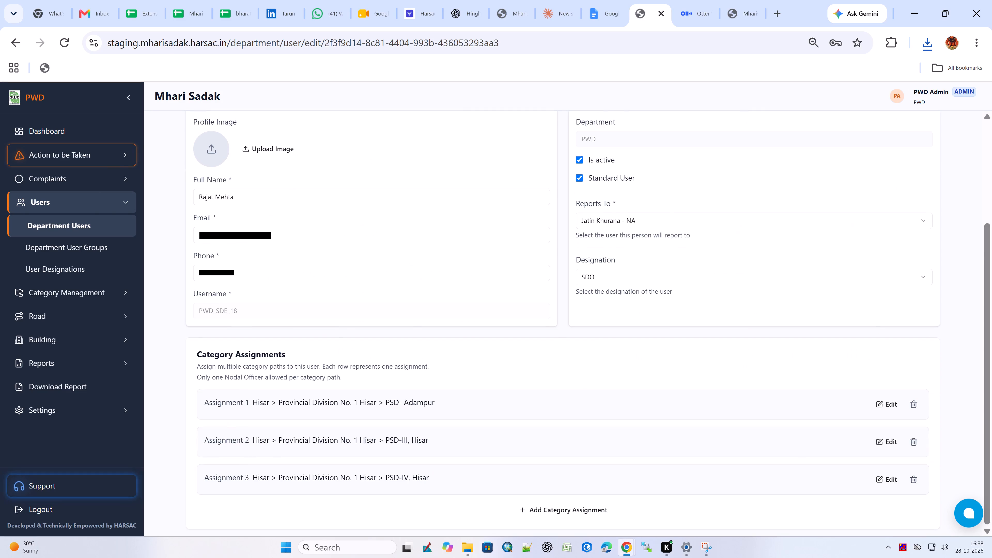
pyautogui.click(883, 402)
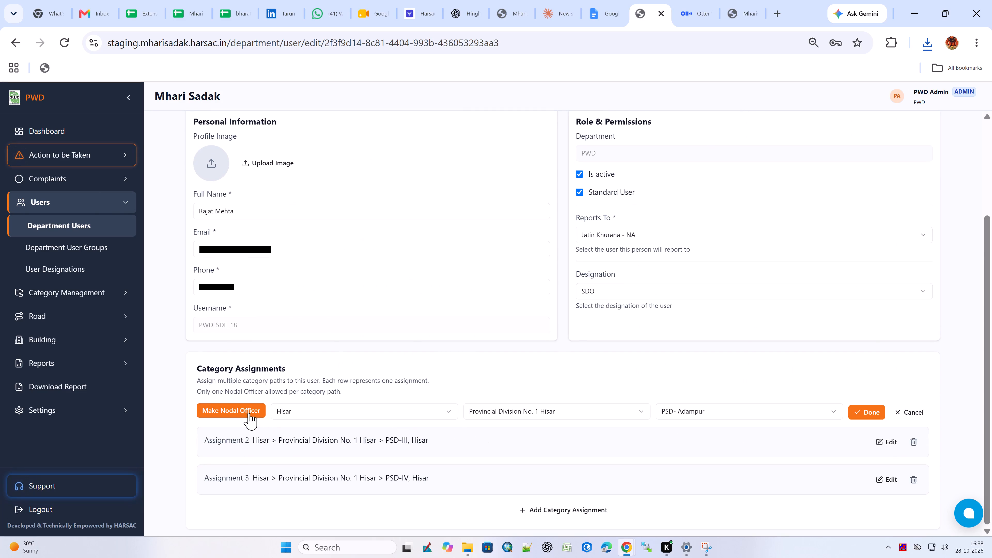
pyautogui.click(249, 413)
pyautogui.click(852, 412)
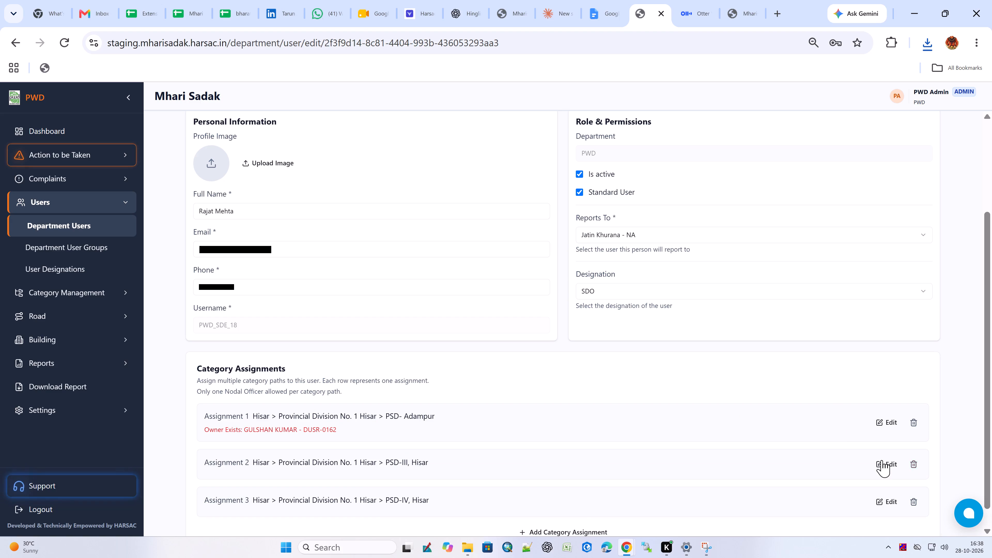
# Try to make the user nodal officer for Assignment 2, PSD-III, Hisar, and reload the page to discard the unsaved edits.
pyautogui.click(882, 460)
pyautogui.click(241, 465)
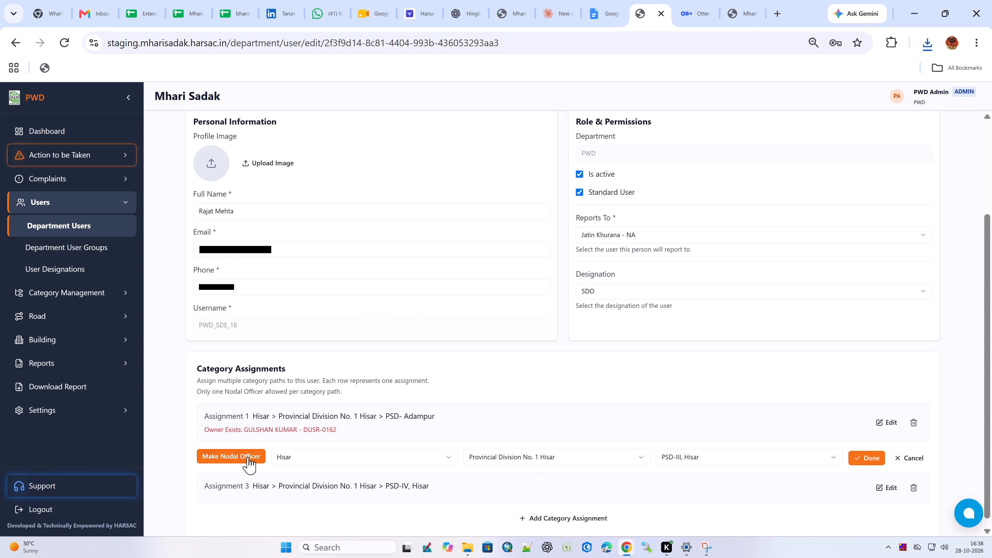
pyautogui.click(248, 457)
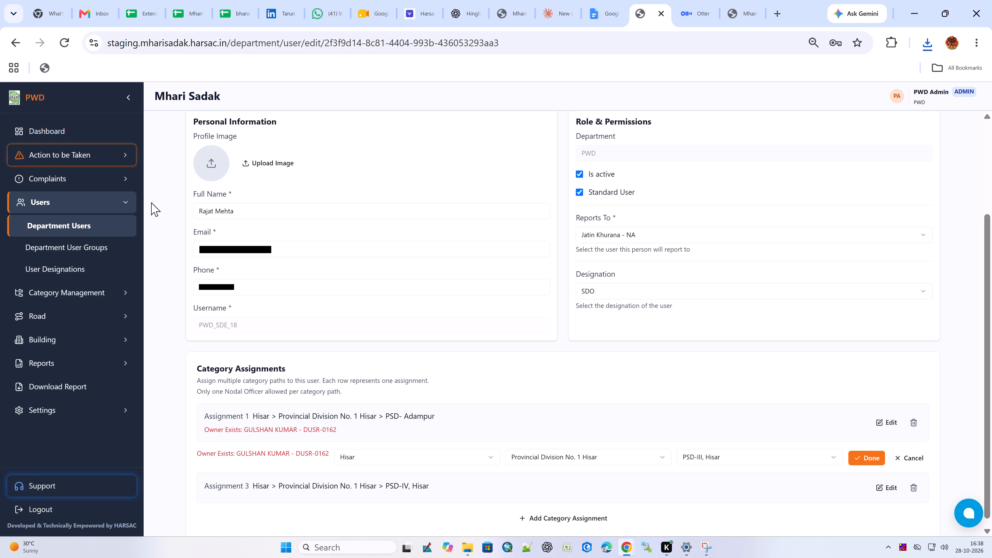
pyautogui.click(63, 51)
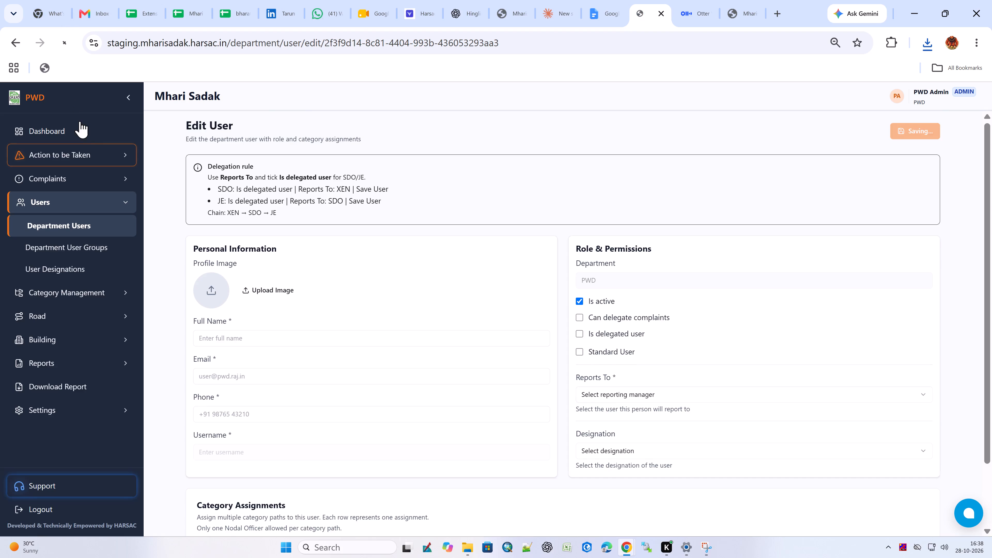
# Open Assignment 1, Hisar > Provincial Division No. 1 Hisar > PSD- Adampur, for editing.
pyautogui.scroll(-4, 318, 367)
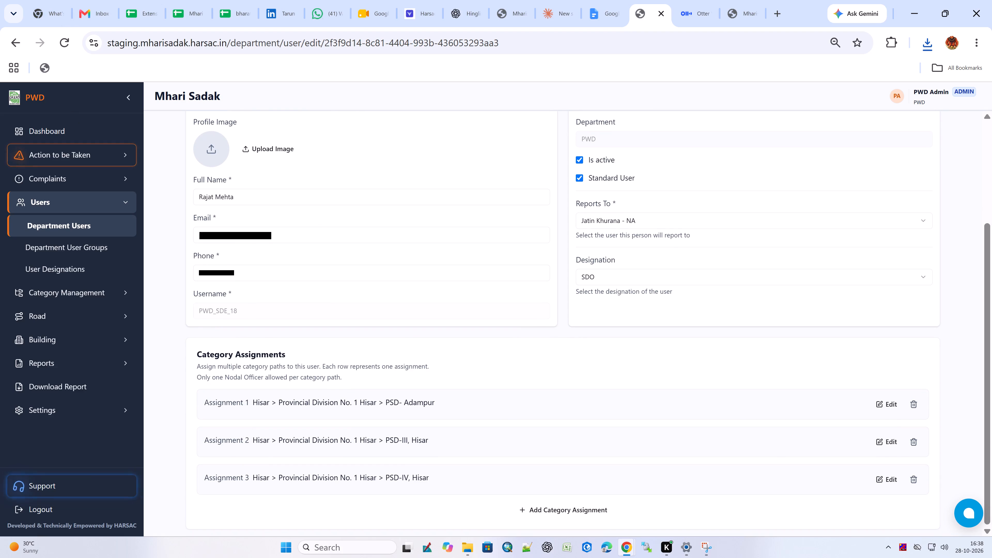
pyautogui.click(884, 408)
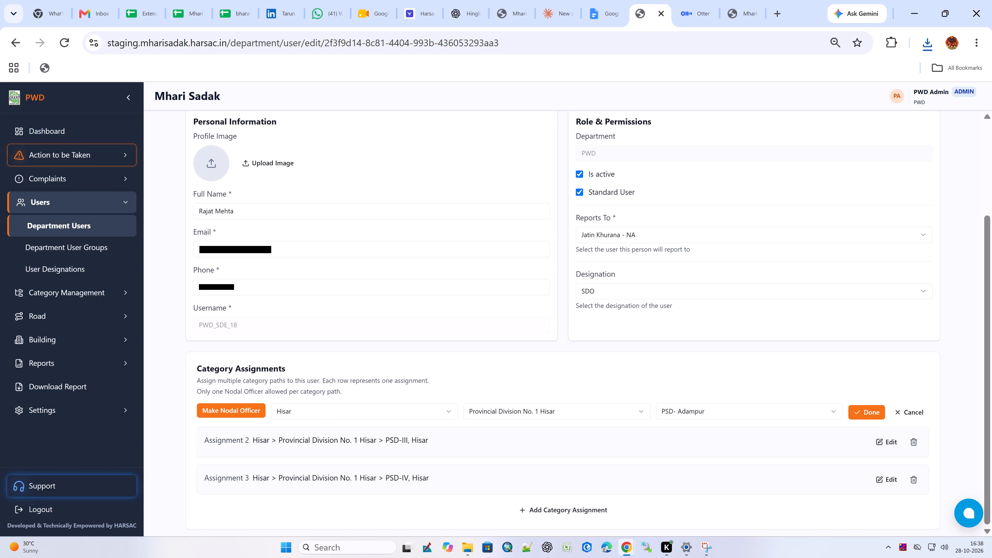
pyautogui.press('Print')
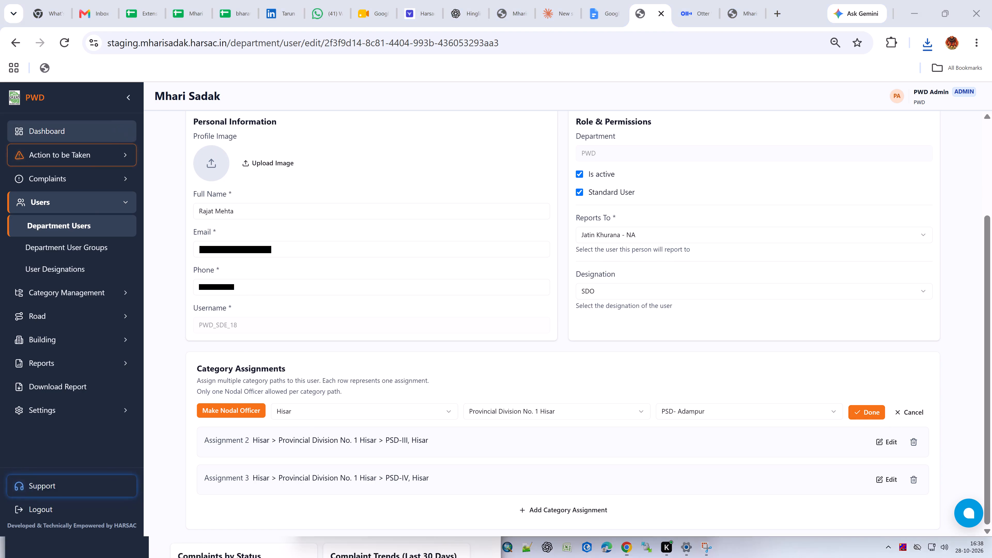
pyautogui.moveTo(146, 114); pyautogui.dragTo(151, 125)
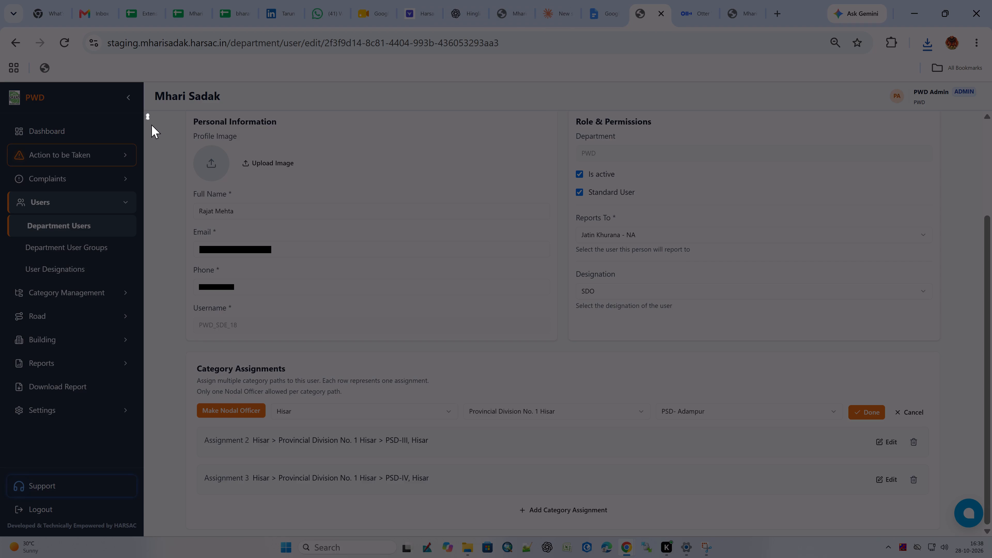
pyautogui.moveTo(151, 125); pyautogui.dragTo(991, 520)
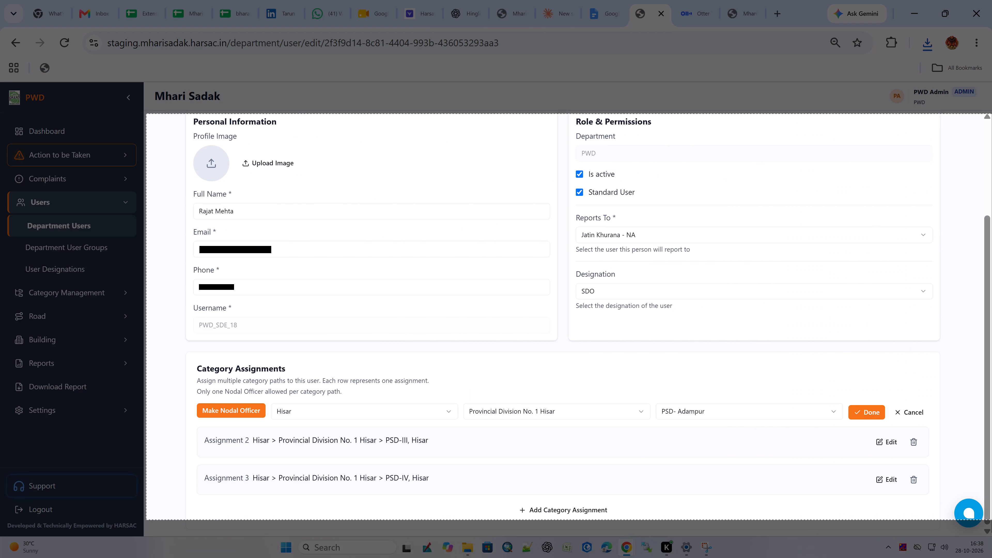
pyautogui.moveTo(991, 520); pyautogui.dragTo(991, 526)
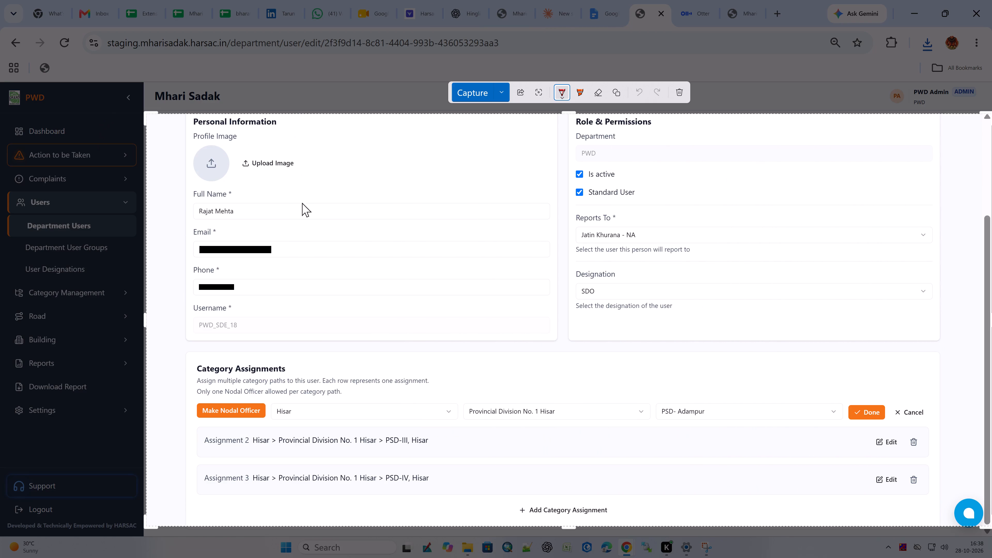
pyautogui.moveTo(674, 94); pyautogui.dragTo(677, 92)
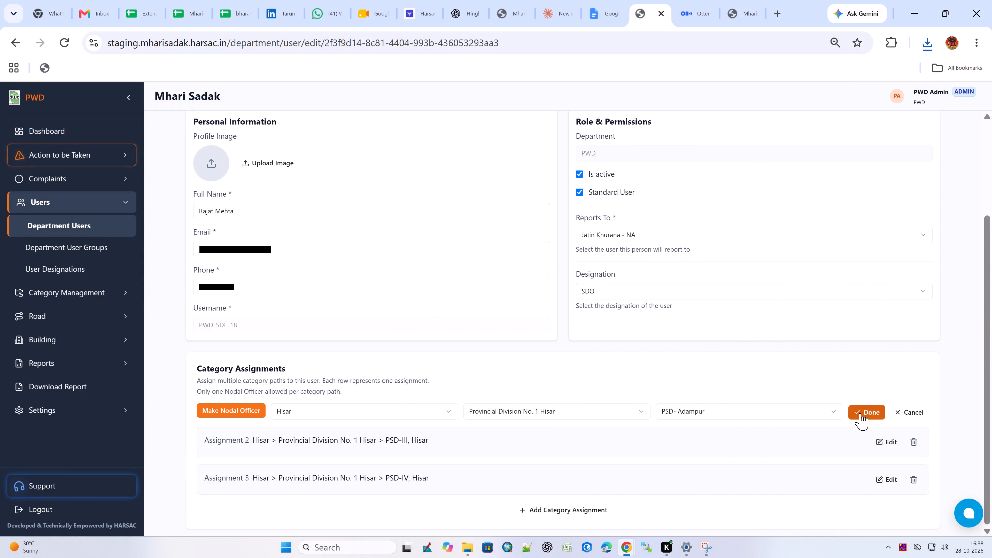
# Apply Make Nodal Officer to Assignment 1, the PSD- Adampur category path.
pyautogui.moveTo(860, 413); pyautogui.dragTo(250, 430)
pyautogui.click(244, 415)
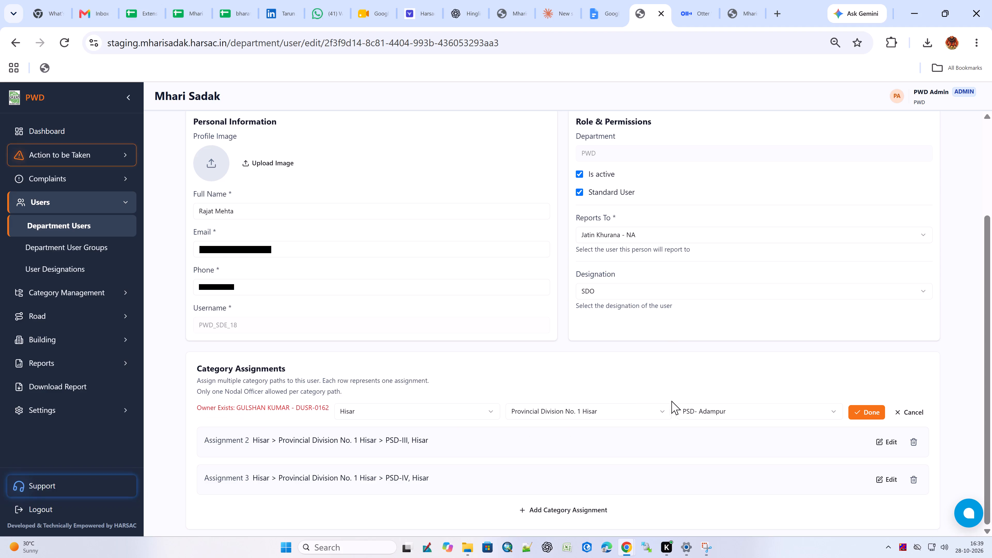
# Capture a screen snip of the user edit form, including the personal information and category assignments.
pyautogui.press('Print')
pyautogui.moveTo(168, 99); pyautogui.dragTo(767, 557)
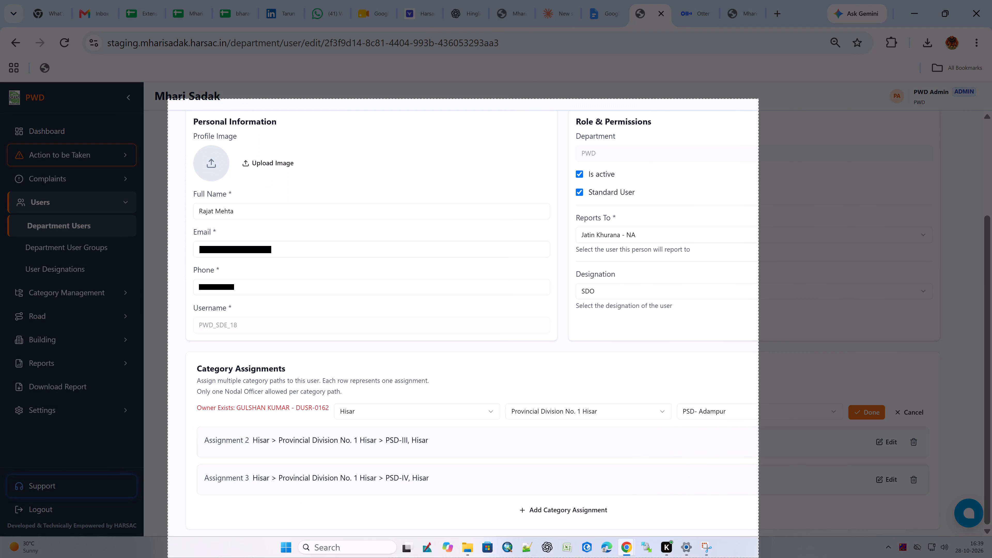
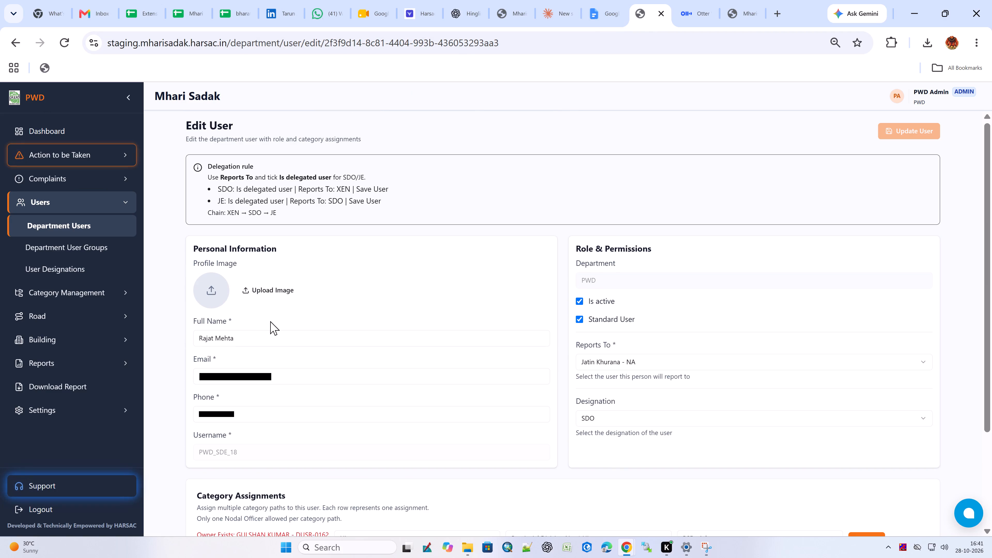
pyautogui.scroll(-1, 270, 323)
pyautogui.scroll(3, 270, 328)
pyautogui.press('Print')
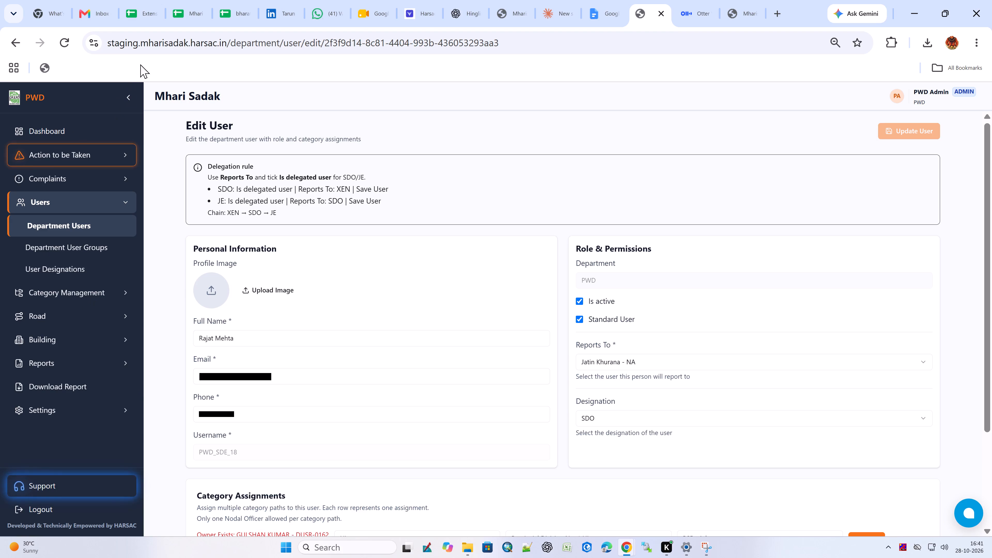
pyautogui.moveTo(135, 69); pyautogui.dragTo(991, 516)
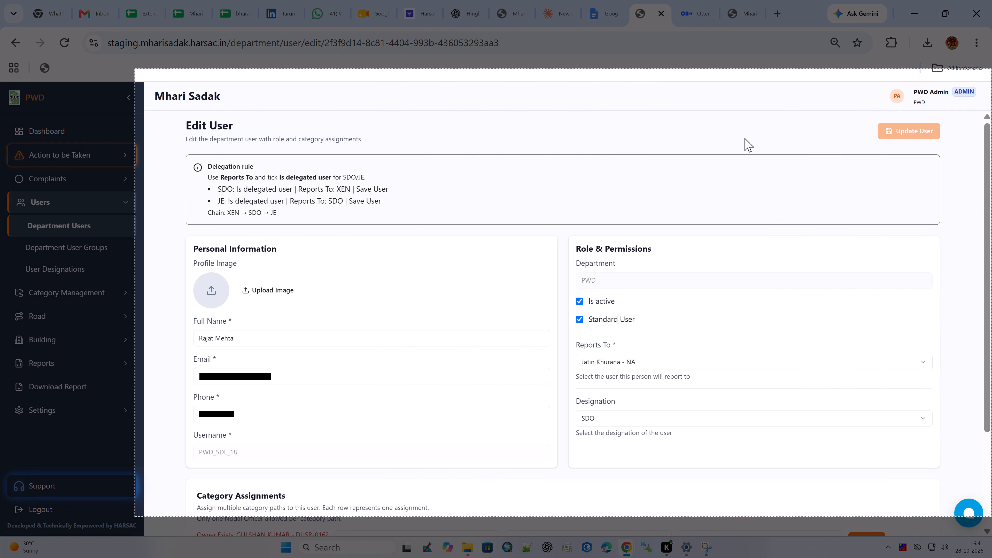
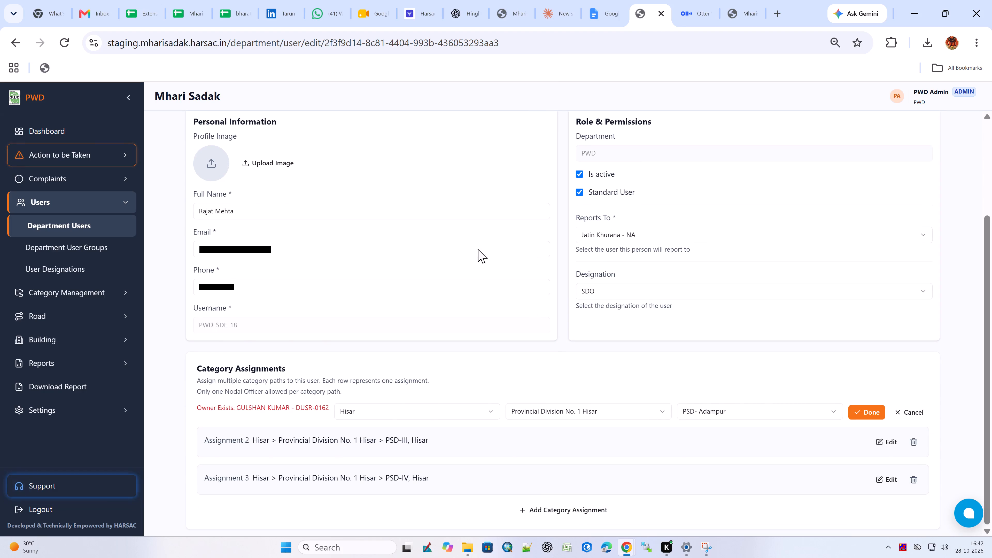
# Find standard user PWD_SDEPSD_05 in the department users list, open the user for editing and examine the nodal officer status of its category assignments.
pyautogui.click(738, 0)
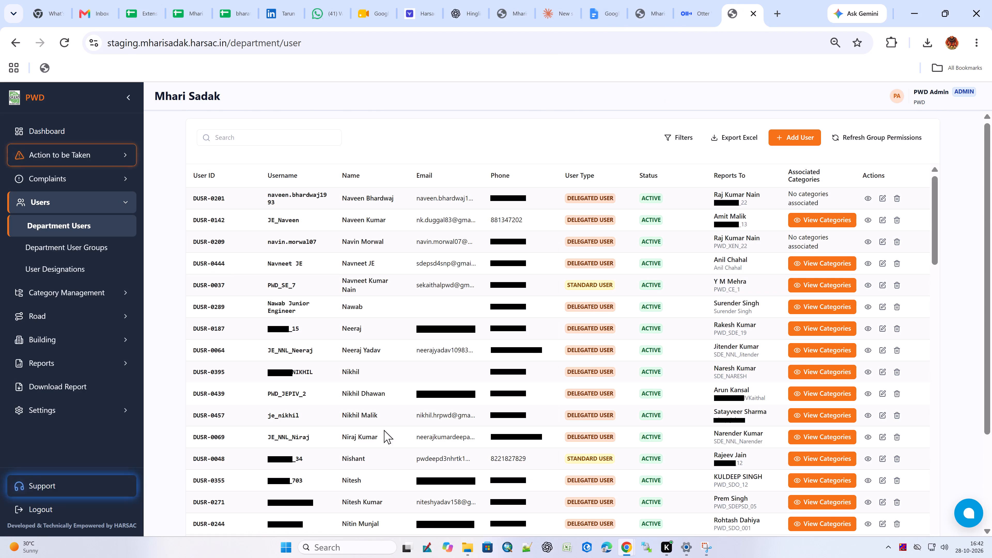
pyautogui.scroll(-2, 370, 431)
pyautogui.scroll(-1, 278, 420)
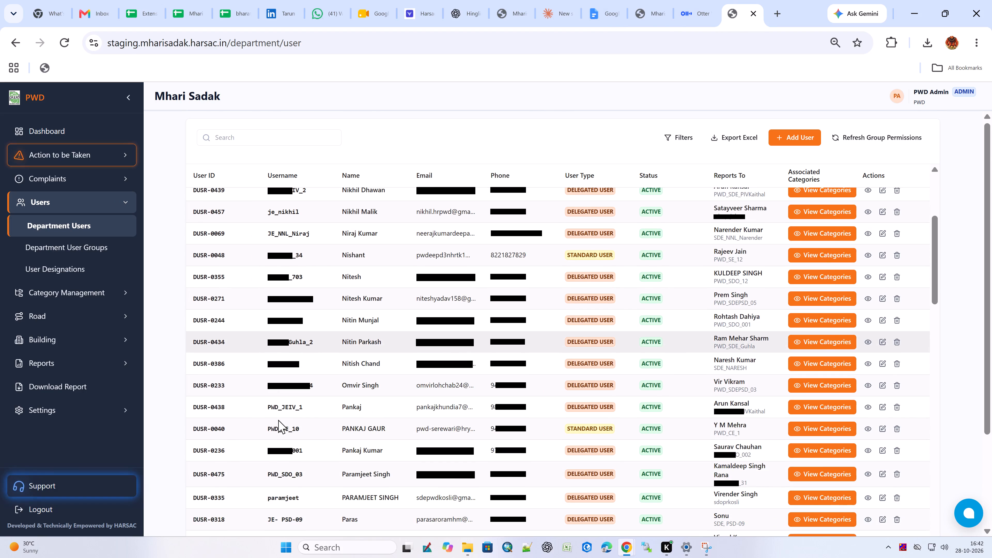
pyautogui.scroll(-2, 278, 420)
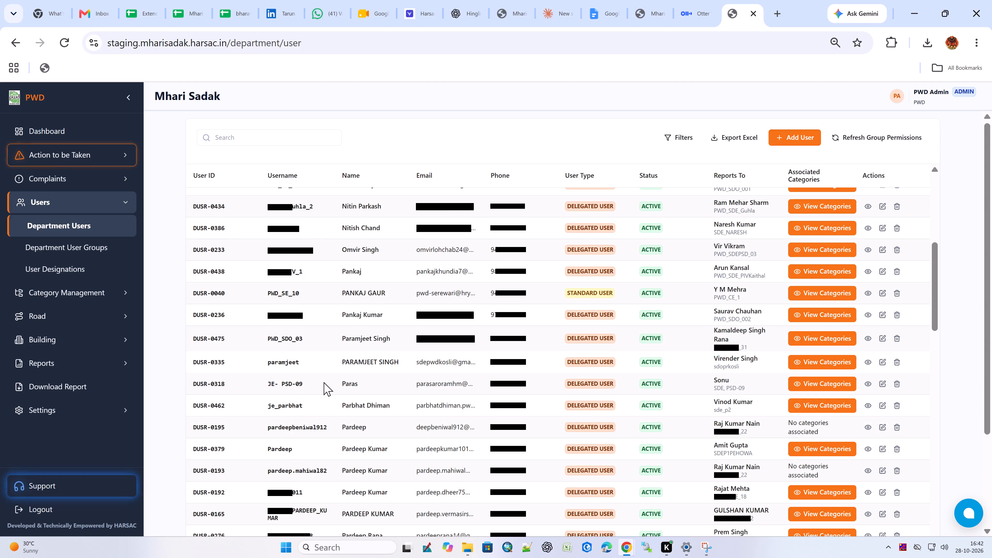
pyautogui.scroll(-1, 319, 388)
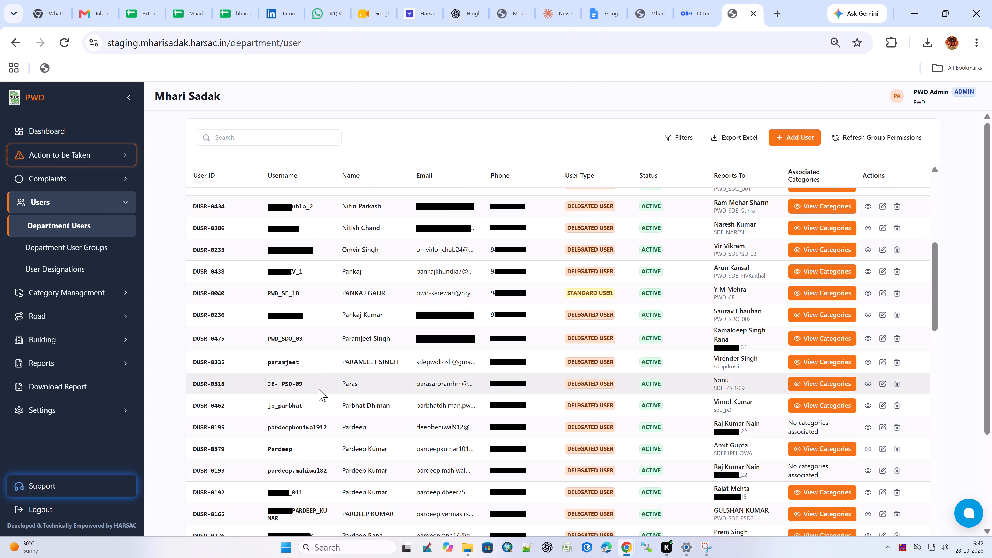
pyautogui.scroll(-1, 310, 425)
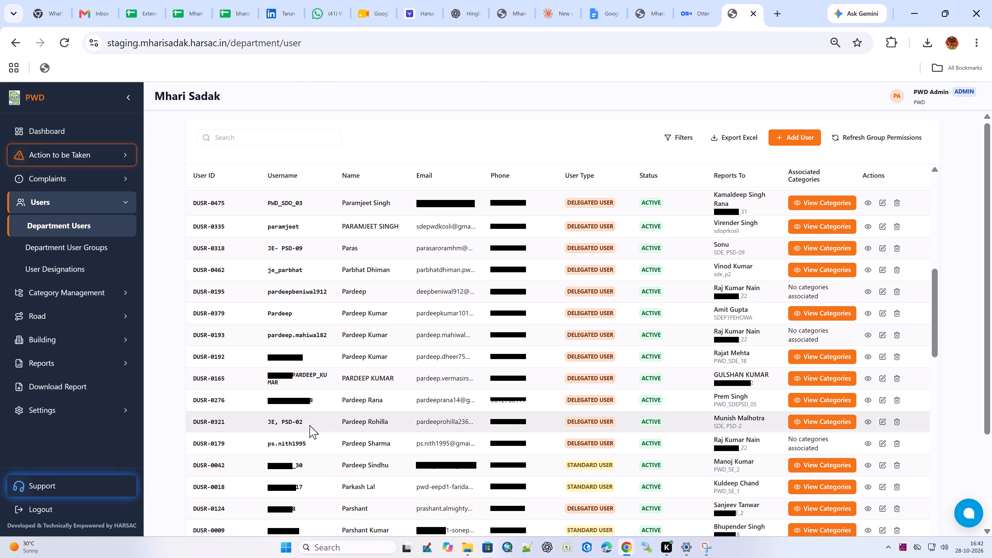
pyautogui.scroll(-4, 309, 425)
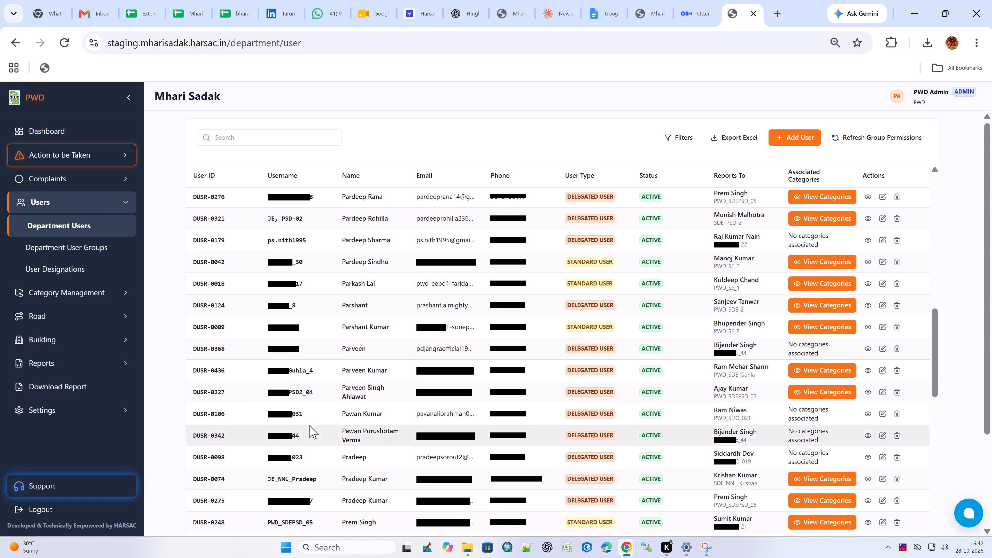
pyautogui.scroll(-1, 309, 430)
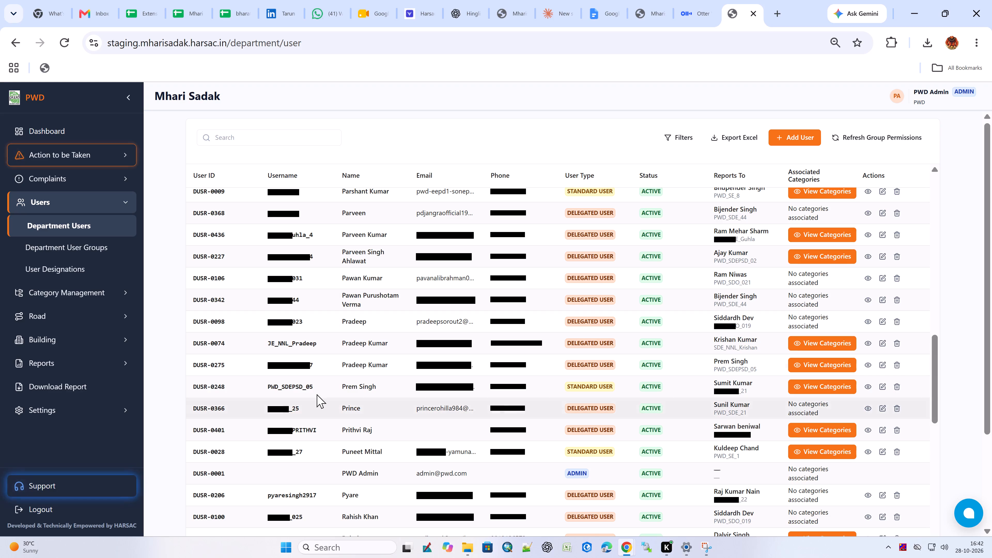
pyautogui.moveTo(320, 391); pyautogui.dragTo(390, 381)
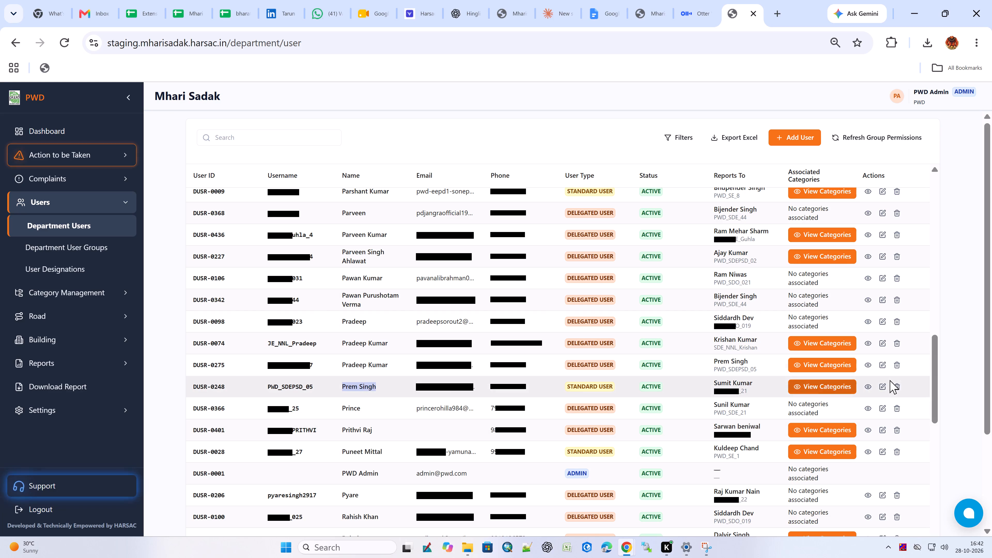
pyautogui.click(881, 388)
pyautogui.scroll(-6, 331, 477)
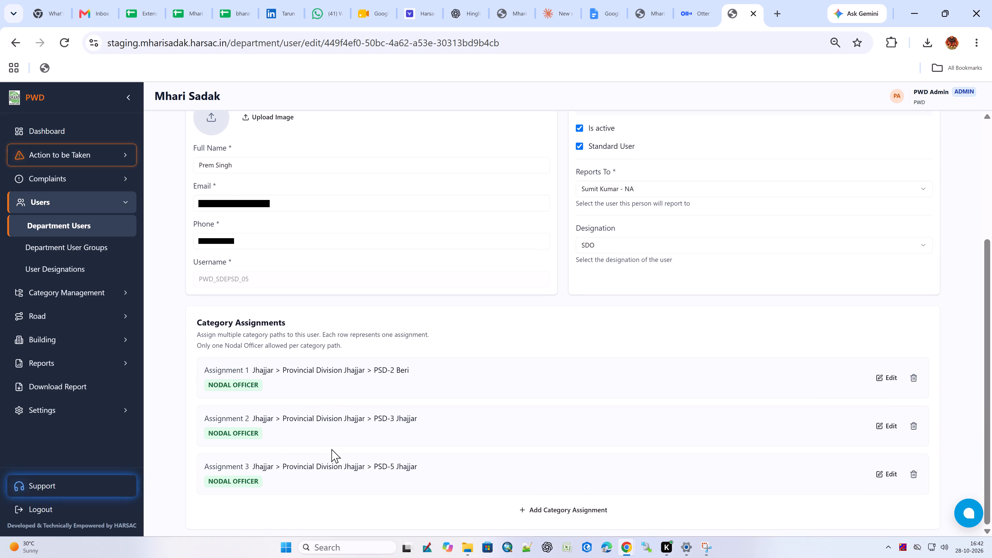
pyautogui.moveTo(265, 388); pyautogui.dragTo(201, 384)
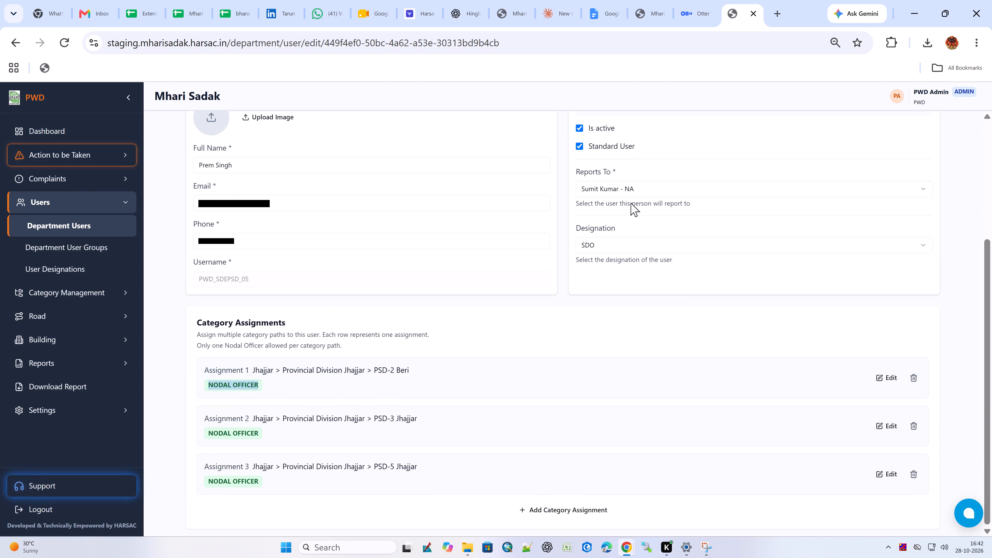
pyautogui.scroll(6, 228, 346)
# Return to the department users list and open standard user PWD_SDE_Pundri for editing, down at the Category Assignments section.
pyautogui.click(17, 40)
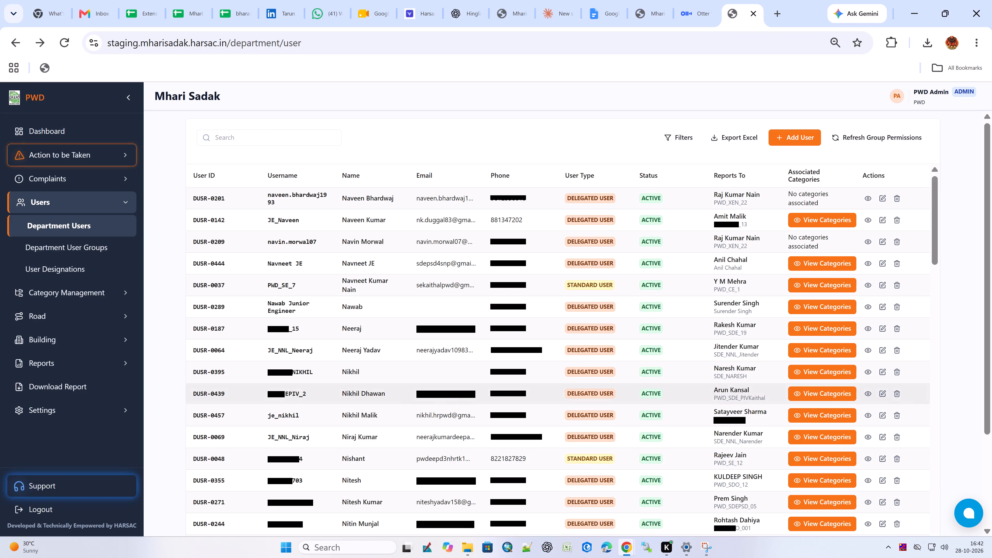
pyautogui.scroll(-8, 453, 390)
pyautogui.scroll(-6, 443, 409)
pyautogui.scroll(-9, 355, 456)
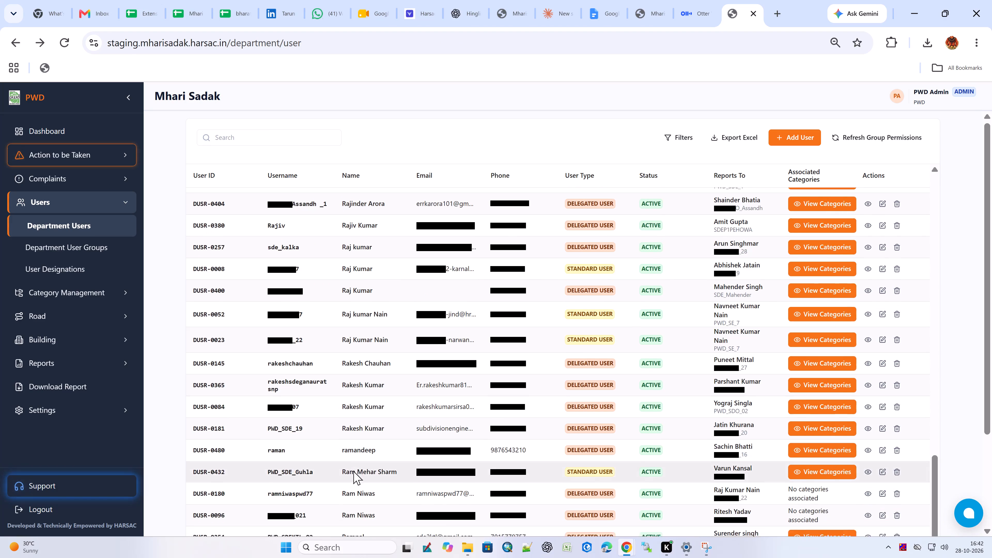
pyautogui.scroll(-8, 353, 471)
pyautogui.scroll(-2, 343, 503)
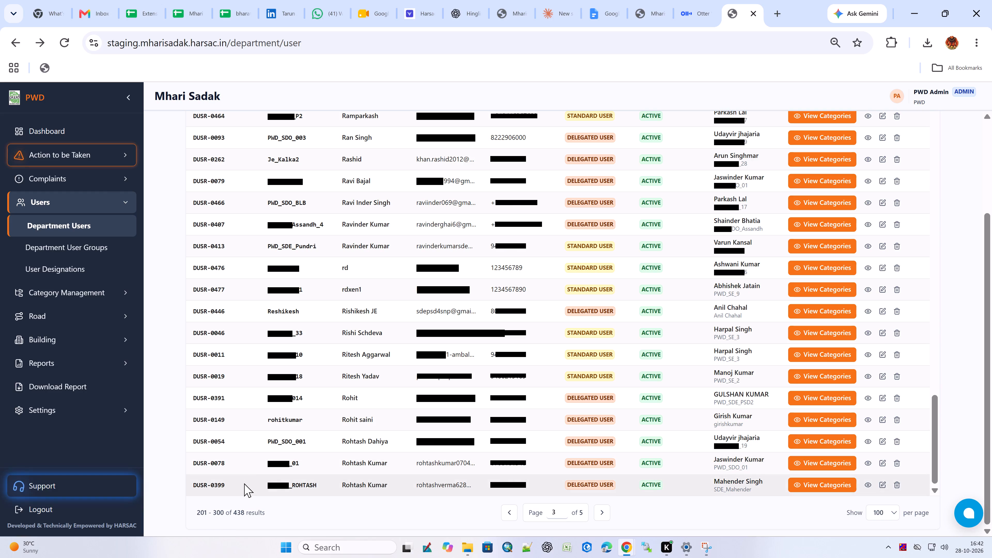
pyautogui.scroll(1, 244, 483)
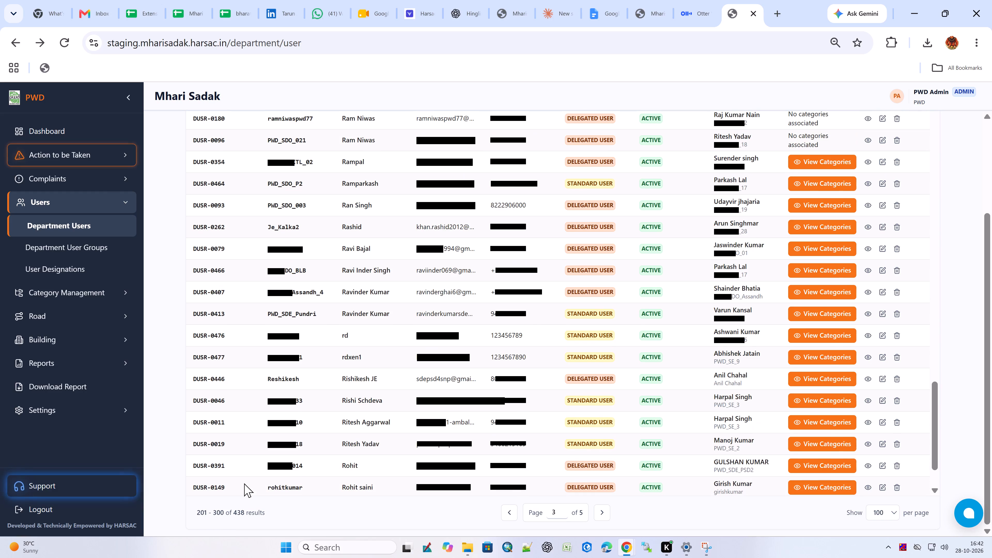
pyautogui.scroll(1, 244, 483)
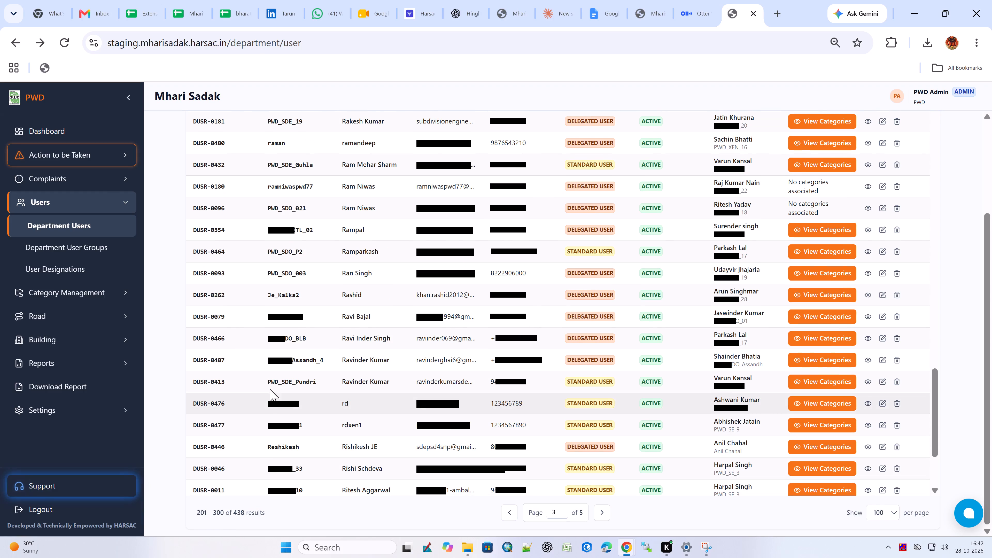
pyautogui.moveTo(273, 377); pyautogui.dragTo(792, 382)
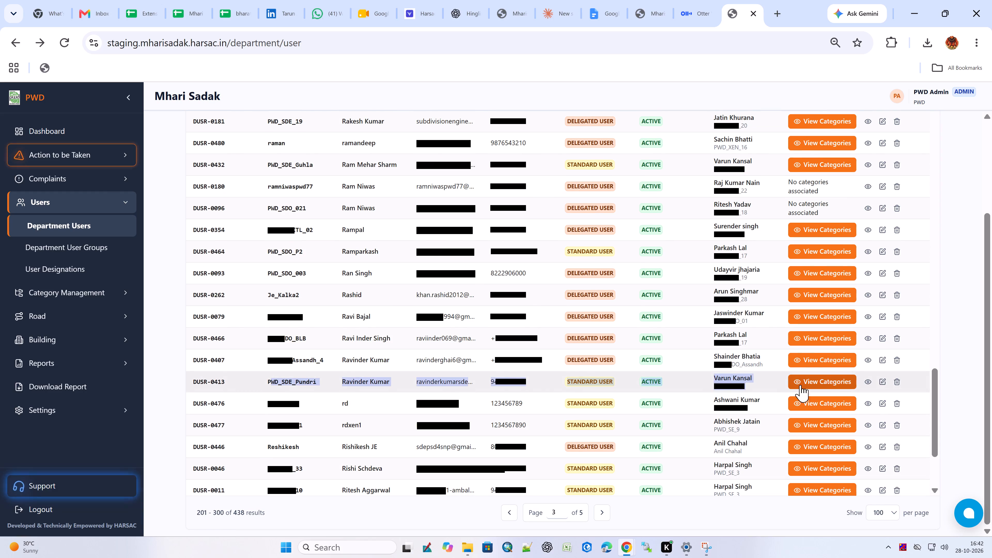
pyautogui.click(880, 382)
pyautogui.scroll(-4, 540, 425)
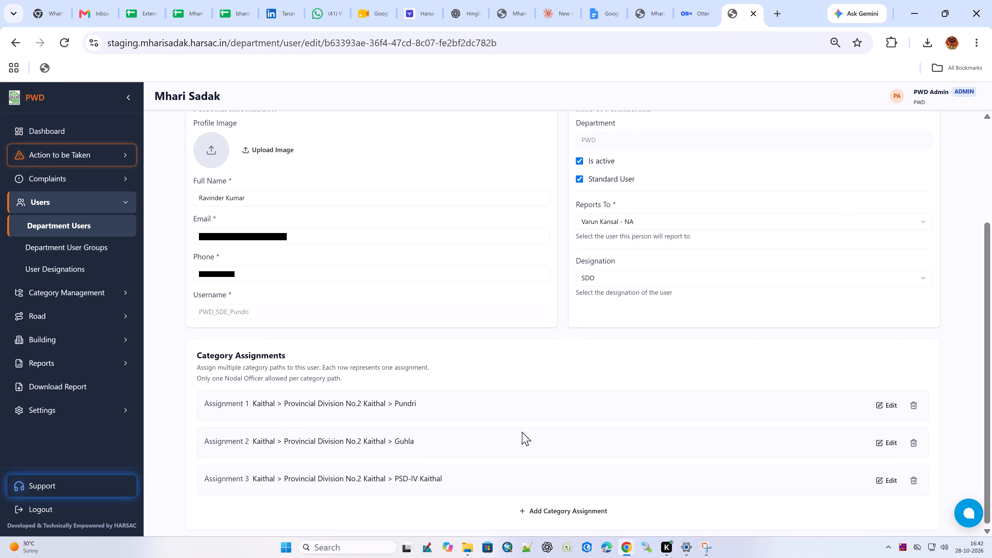
# Edit Assignment 1, Kaithal > Provincial Division No.2 Kaithal > Pundri, and try to make the user its nodal officer.
pyautogui.click(900, 400)
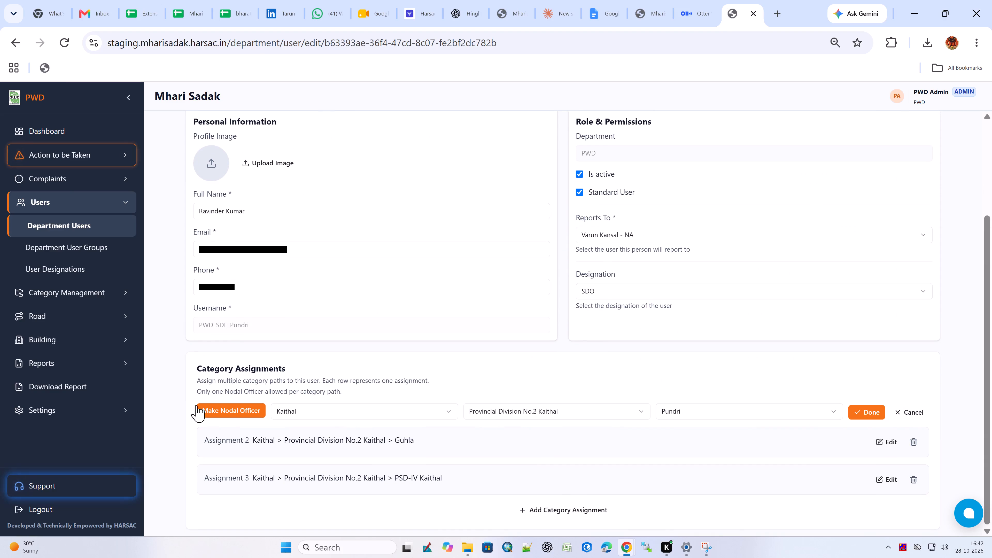
pyautogui.click(226, 409)
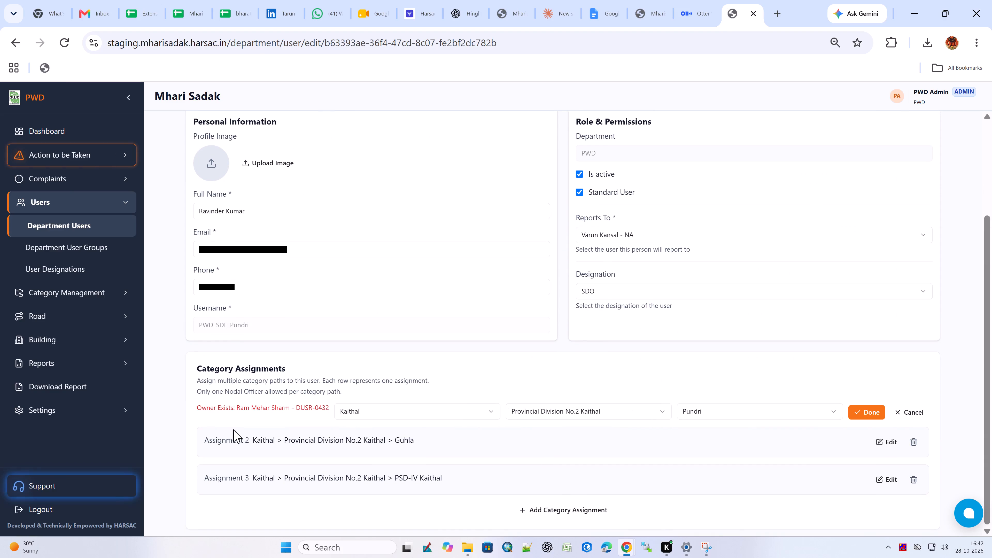
# Capture a screen snip of PWD_SDE_Pundri's edit page from the Mhari Sadak header down through the Category Assignments section.
pyautogui.press('Print')
pyautogui.moveTo(145, 65); pyautogui.dragTo(991, 547)
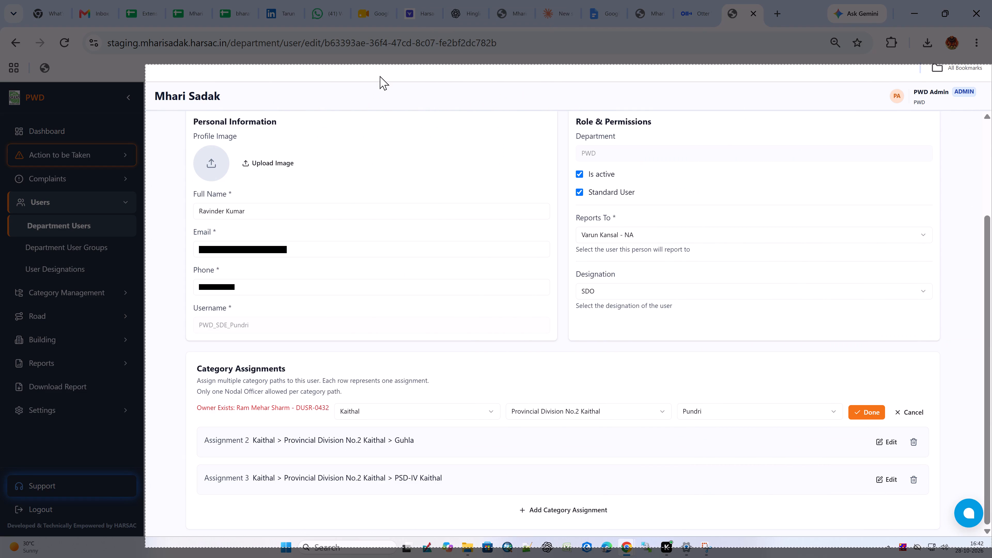
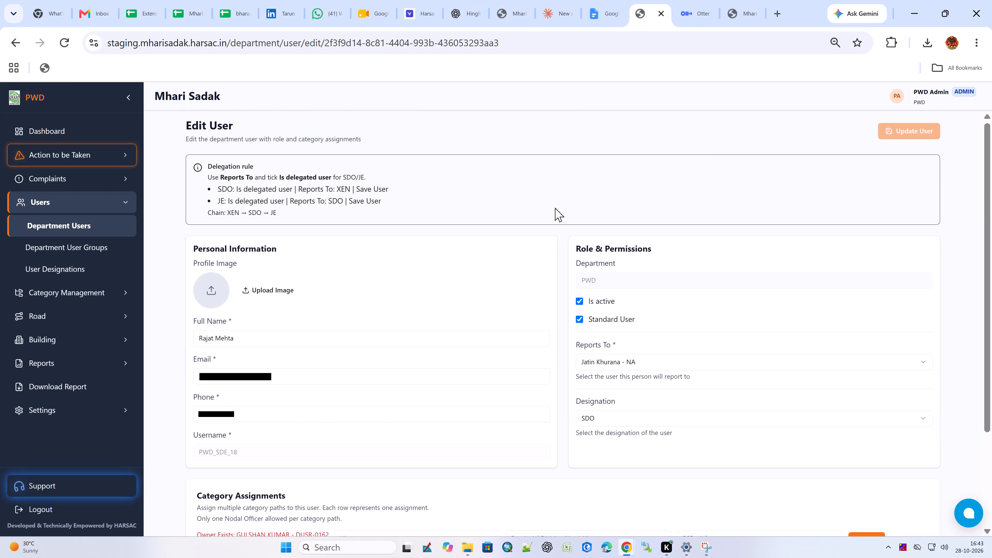
pyautogui.click(21, 42)
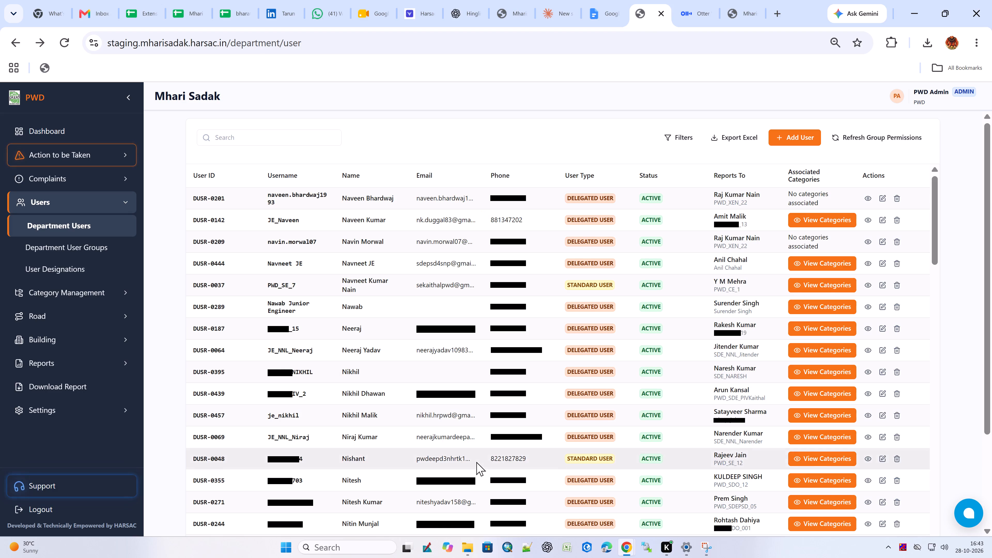
pyautogui.scroll(-11, 476, 462)
pyautogui.scroll(-14, 456, 465)
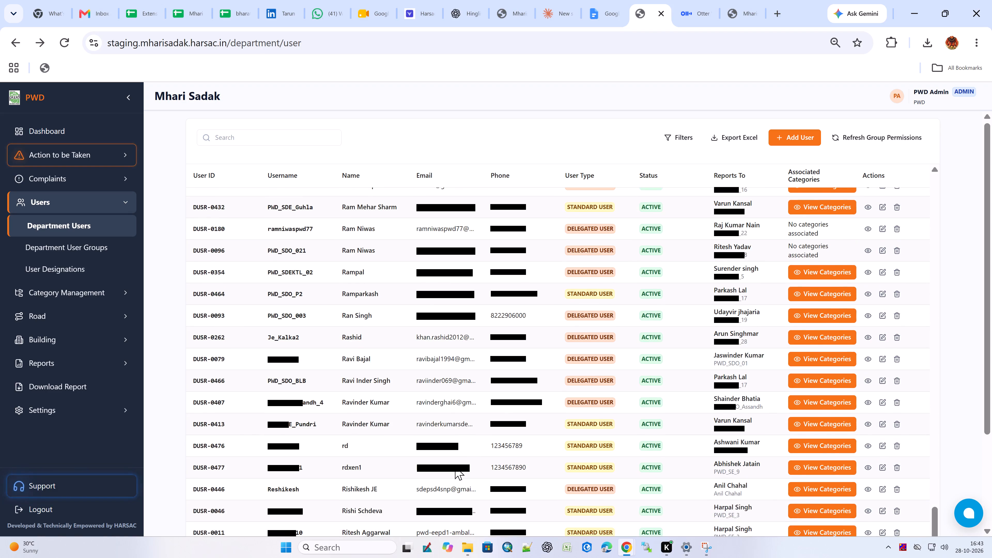
pyautogui.scroll(-4, 455, 466)
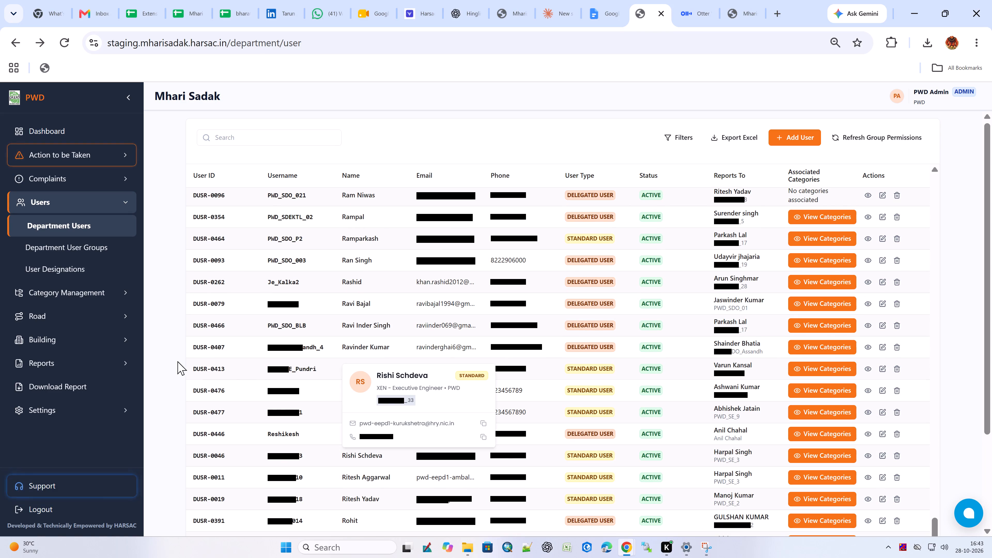
pyautogui.scroll(1, 253, 320)
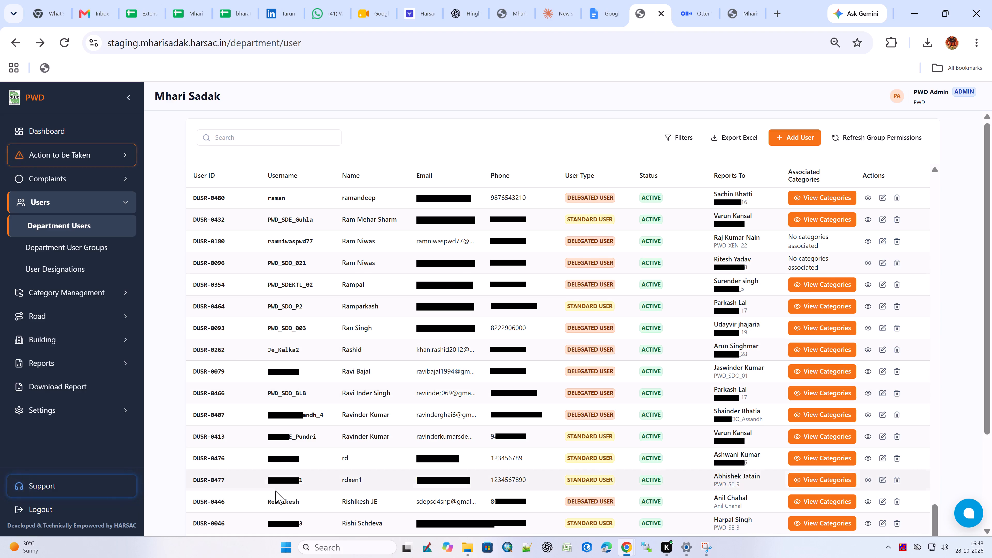
pyautogui.scroll(-2, 280, 494)
pyautogui.scroll(-2, 723, 519)
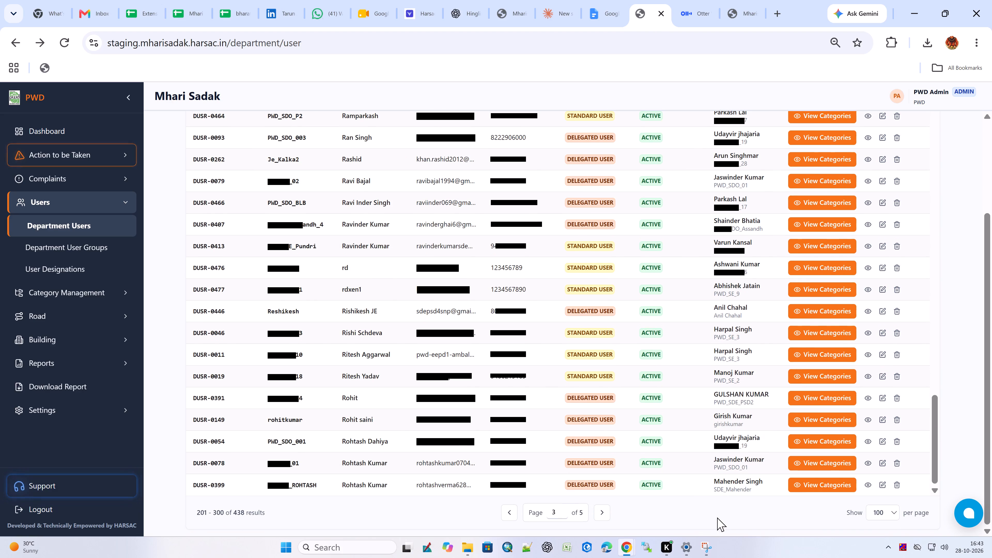
pyautogui.click(605, 514)
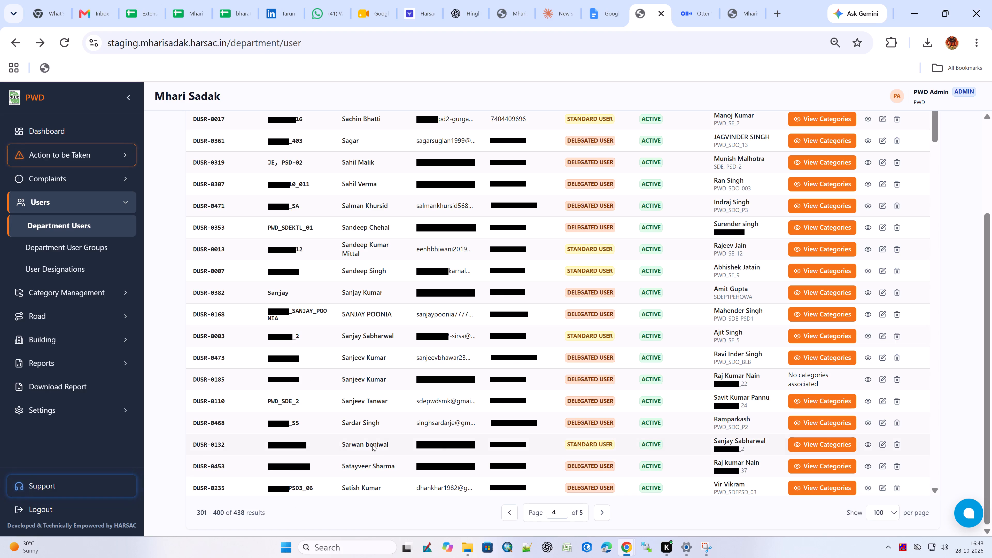
pyautogui.click(883, 440)
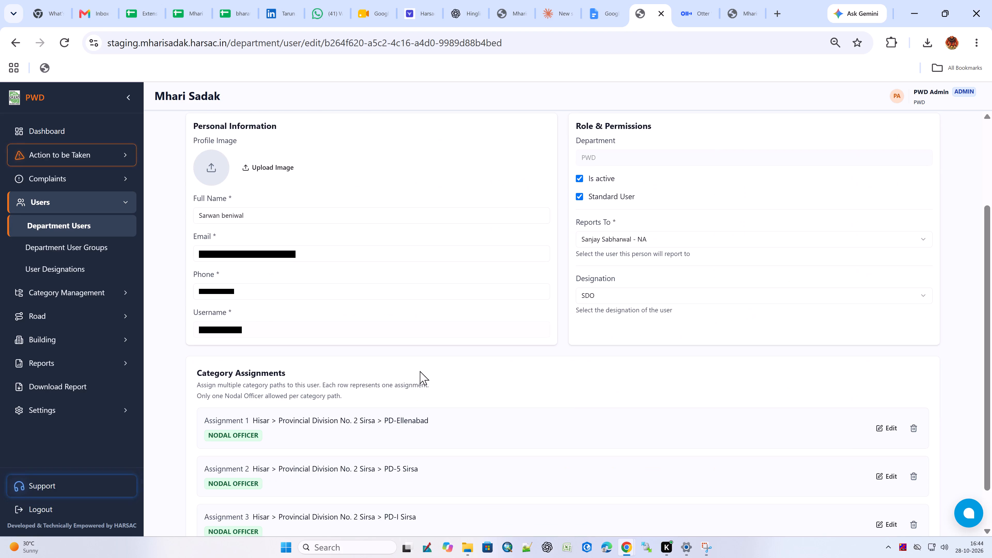
pyautogui.scroll(-3, 408, 371)
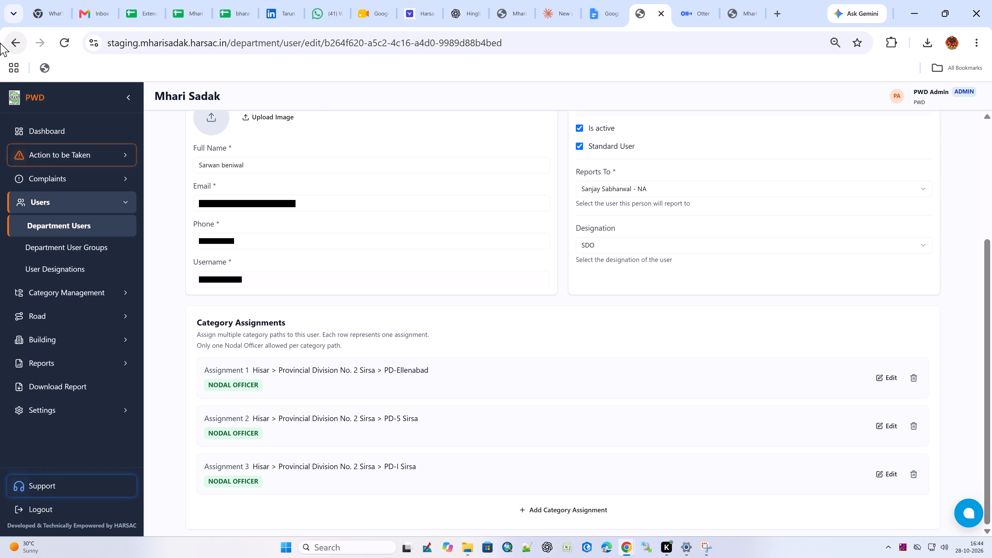
# Return to page 4 of the department users list and open delegated user PWD_SDE_TOHANA for editing.
pyautogui.click(1, 43)
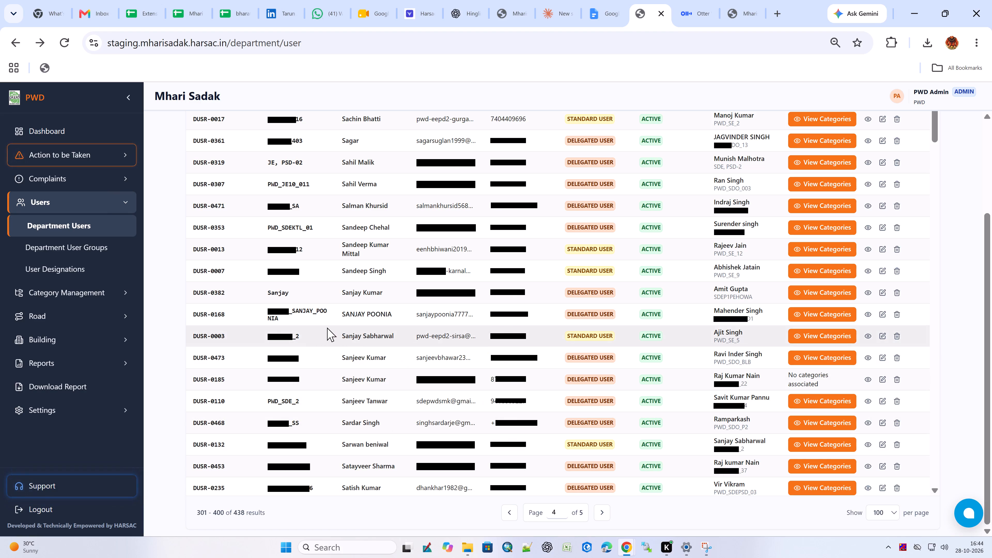
pyautogui.scroll(1, 330, 337)
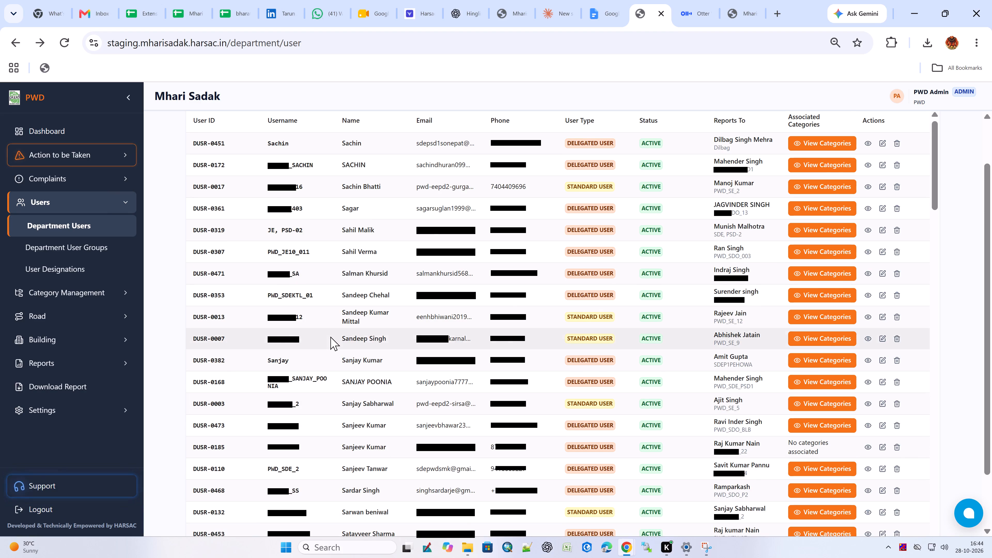
pyautogui.scroll(2, 330, 337)
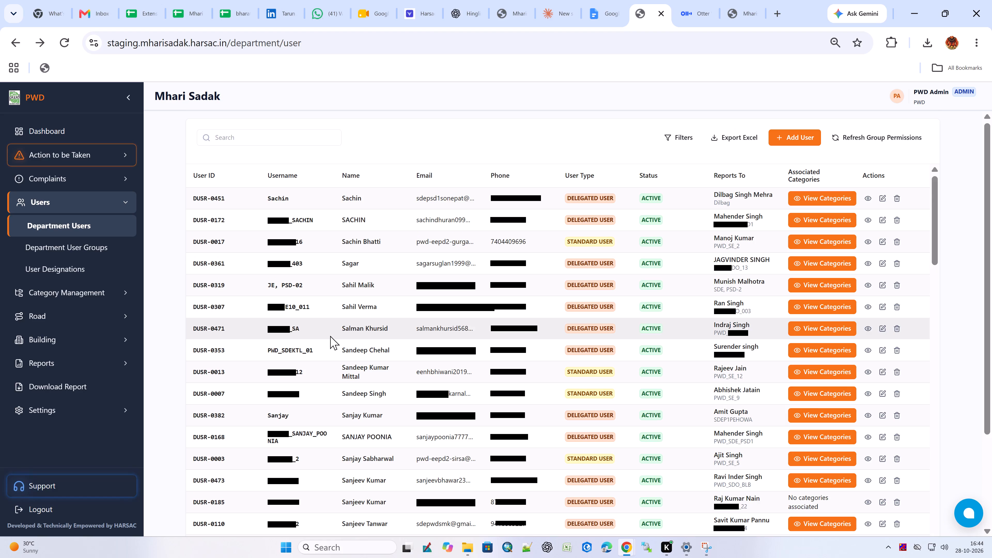
pyautogui.scroll(-8, 368, 324)
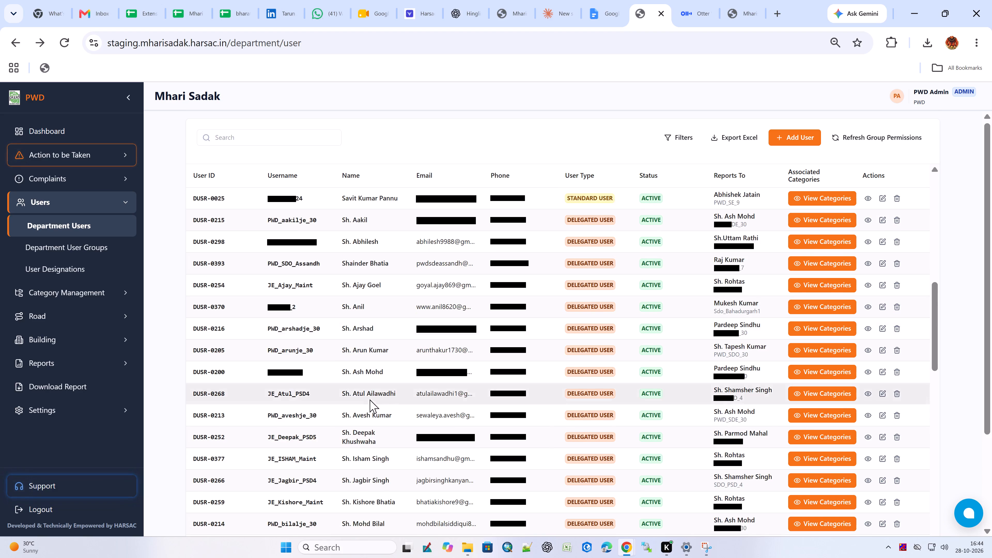
pyautogui.scroll(-6, 377, 439)
pyautogui.scroll(-12, 390, 476)
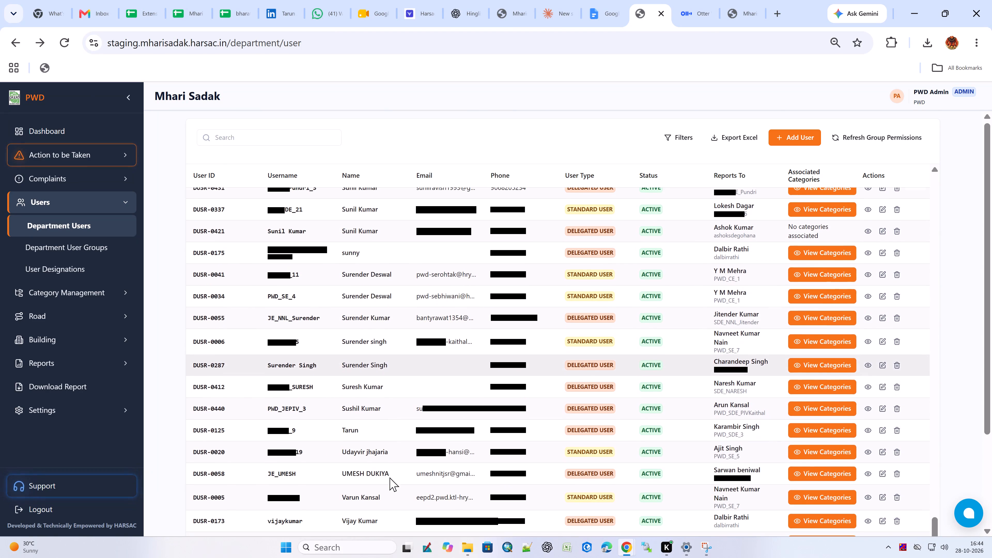
pyautogui.scroll(-5, 389, 478)
pyautogui.scroll(-4, 574, 450)
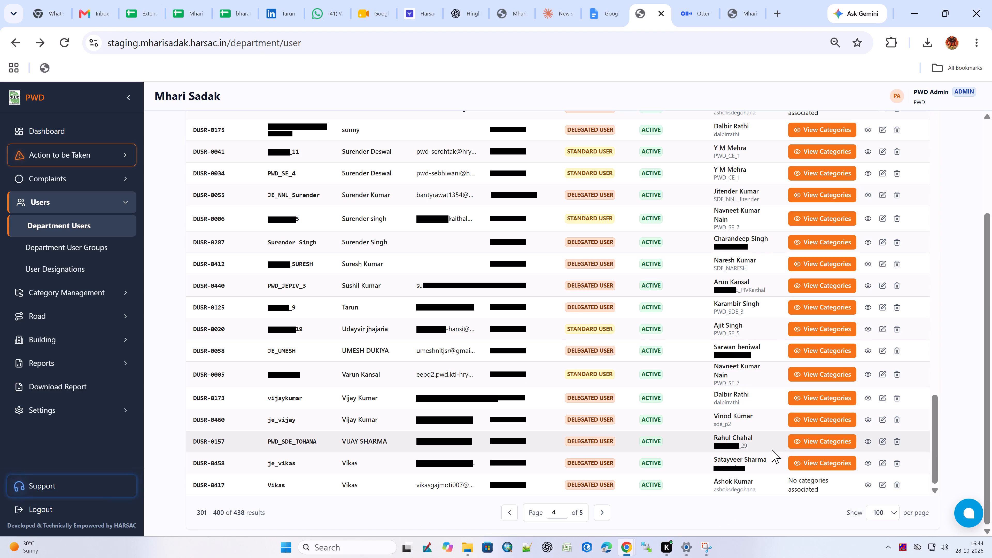
pyautogui.scroll(-2, 772, 449)
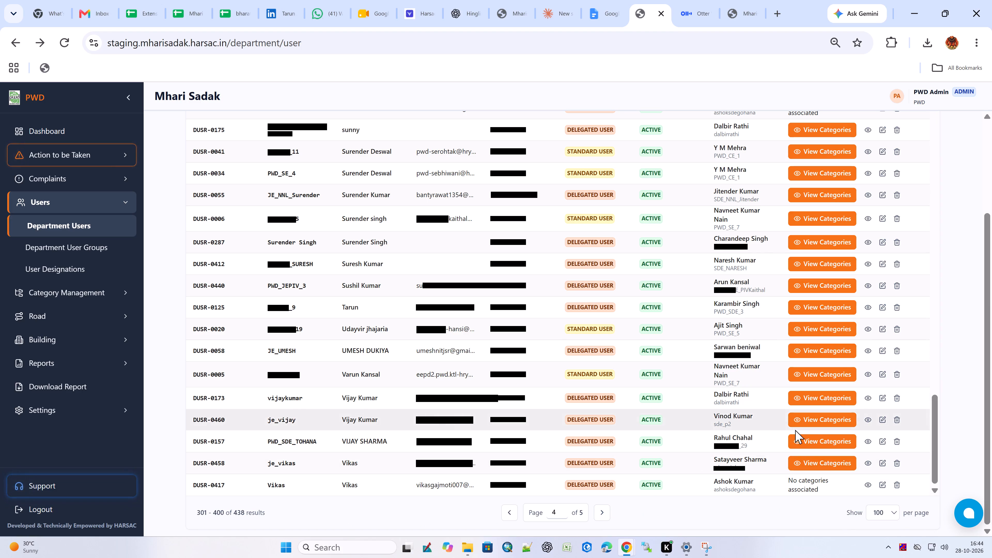
pyautogui.click(879, 440)
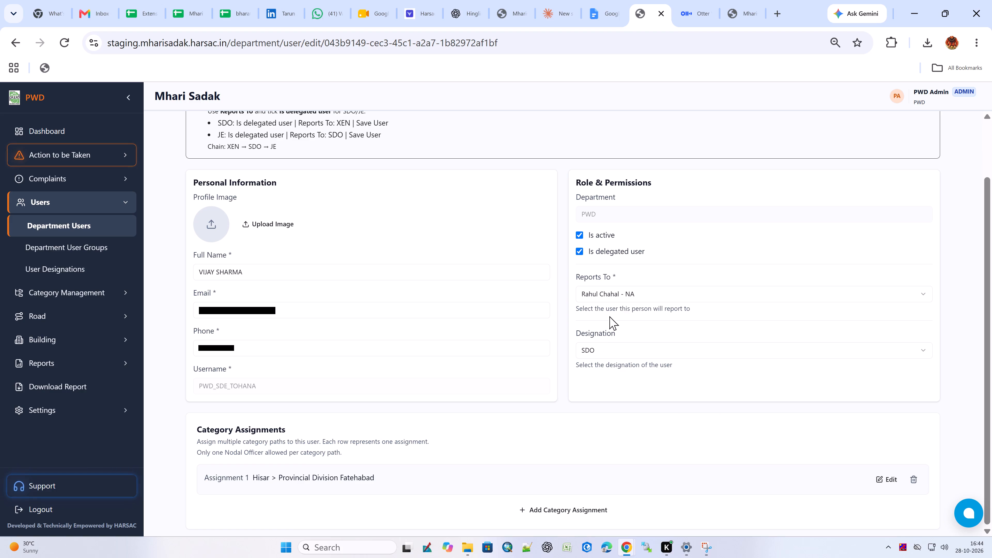
# Clear the Is delegated user option for PWD_SDE_TOHANA and make the account a Standard User.
pyautogui.click(577, 249)
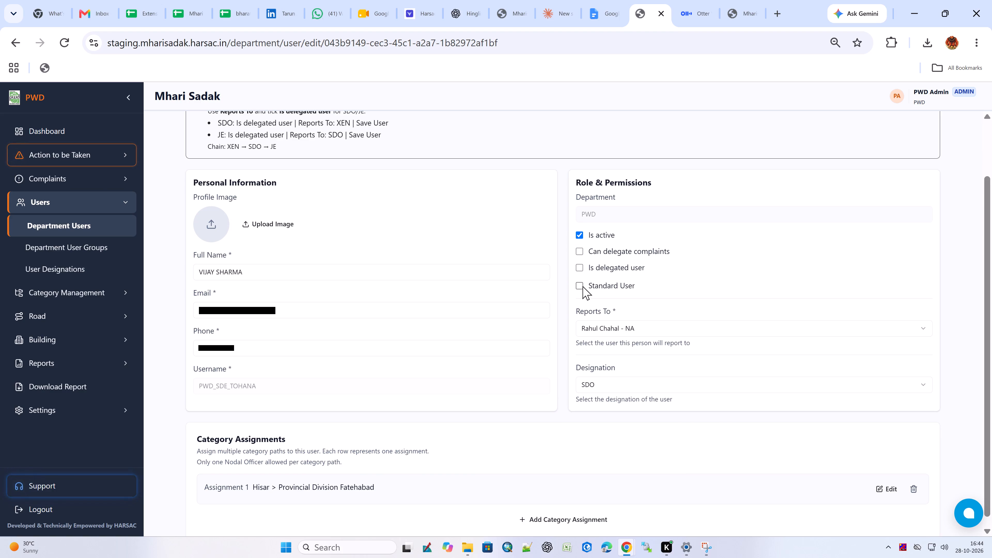
pyautogui.click(583, 286)
pyautogui.click(580, 285)
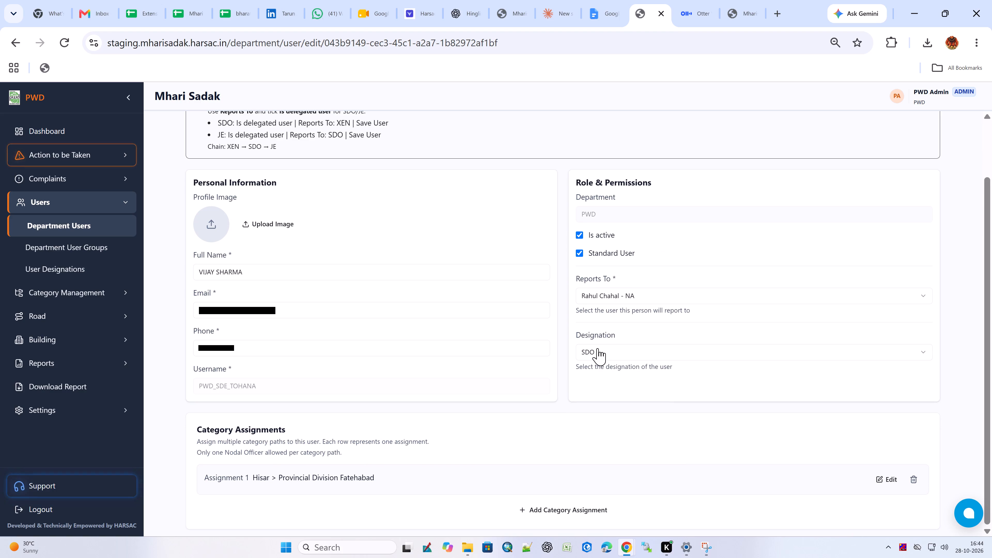
# Set the sub division of Assignment 1, Hisar > Provincial Division Fatehabad, to PSD-Tohana and make the user its nodal officer.
pyautogui.scroll(-3, 635, 440)
pyautogui.click(892, 483)
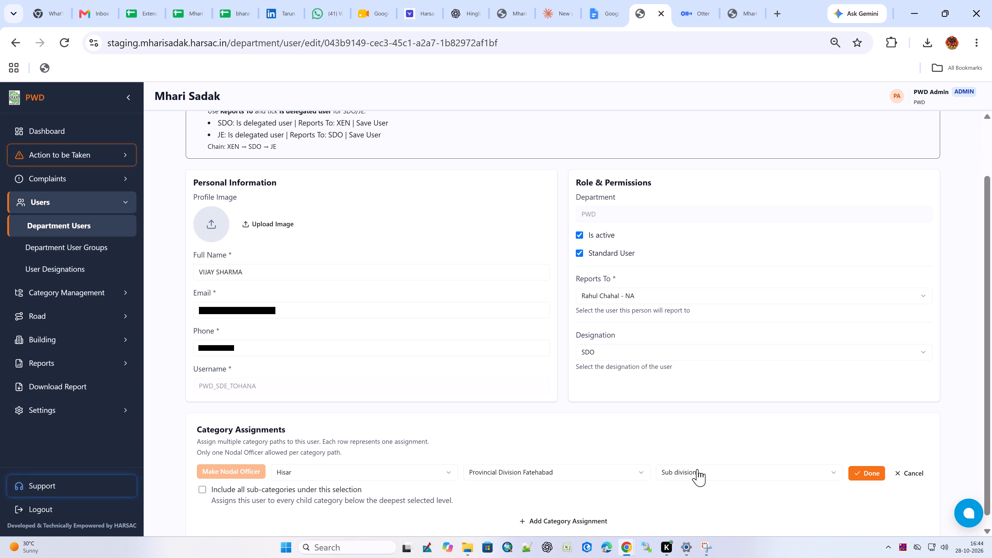
pyautogui.click(697, 469)
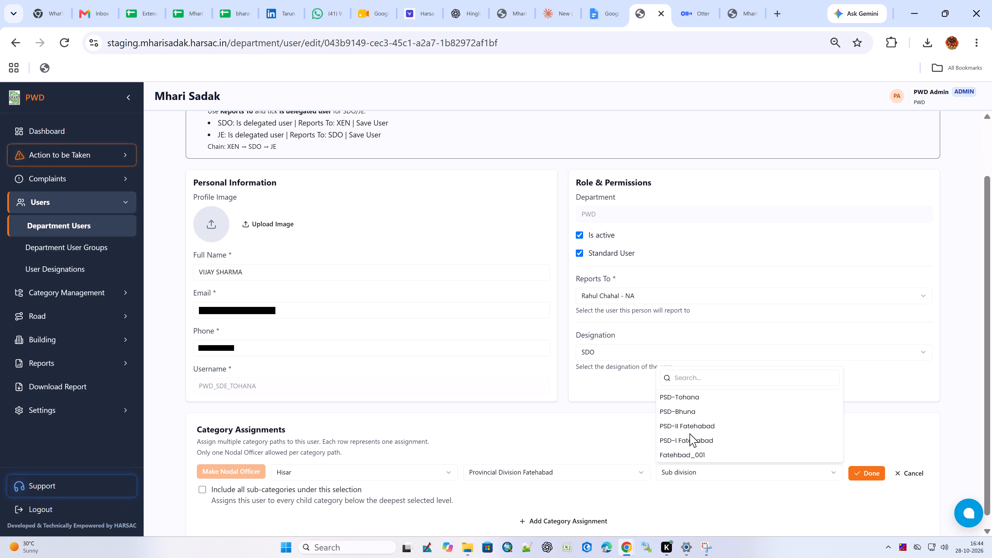
pyautogui.click(699, 396)
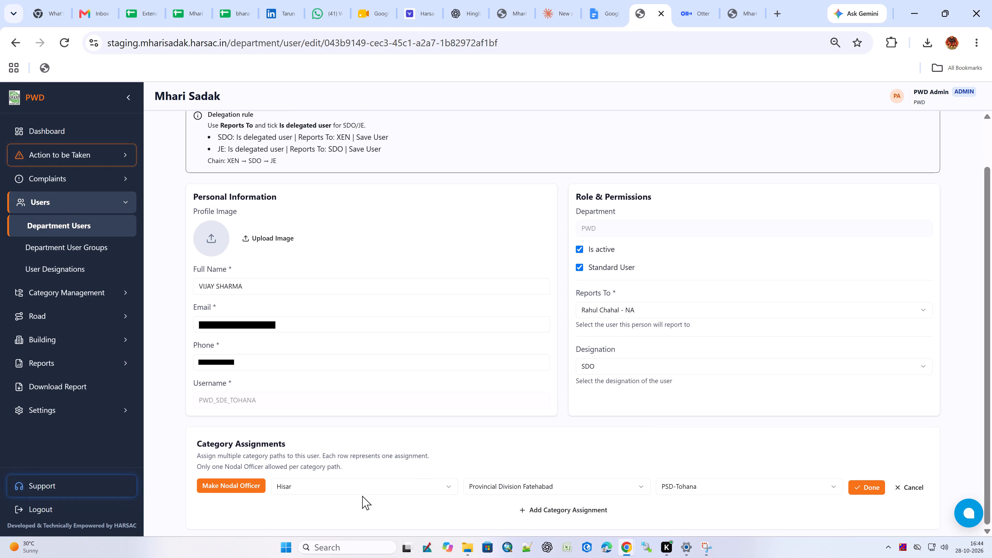
pyautogui.click(235, 492)
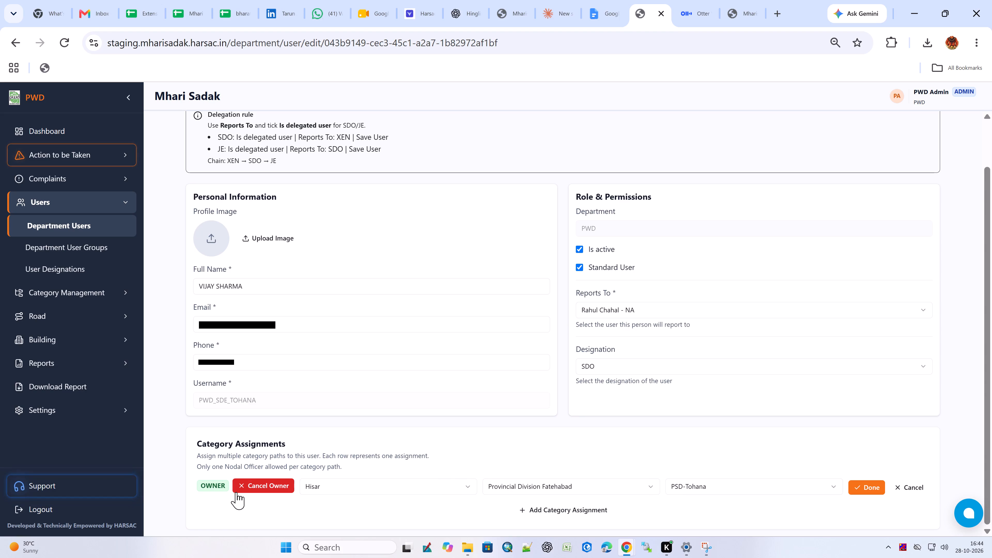
pyautogui.click(853, 482)
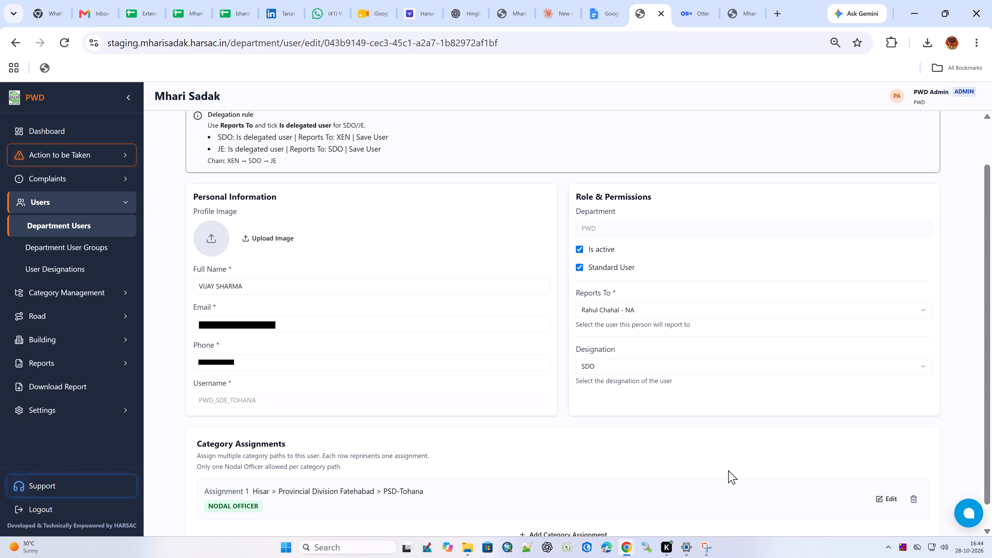
# Add three more empty category assignments, Assignments 2 to 4, to PWD_SDE_TOHANA.
pyautogui.scroll(-3, 692, 465)
pyautogui.click(557, 508)
pyautogui.scroll(-5, 556, 501)
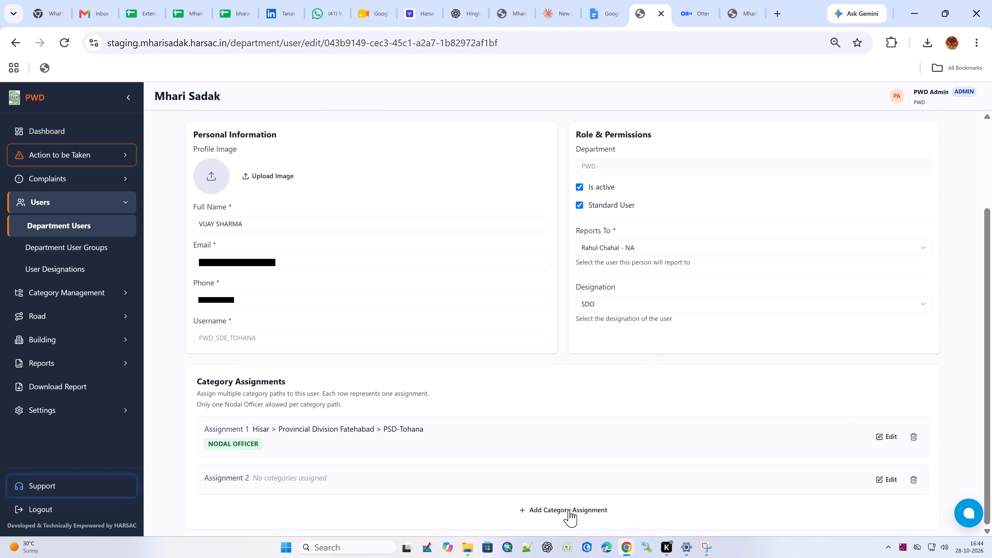
pyautogui.click(569, 510)
pyautogui.scroll(-5, 551, 484)
pyautogui.click(573, 509)
pyautogui.scroll(-5, 551, 491)
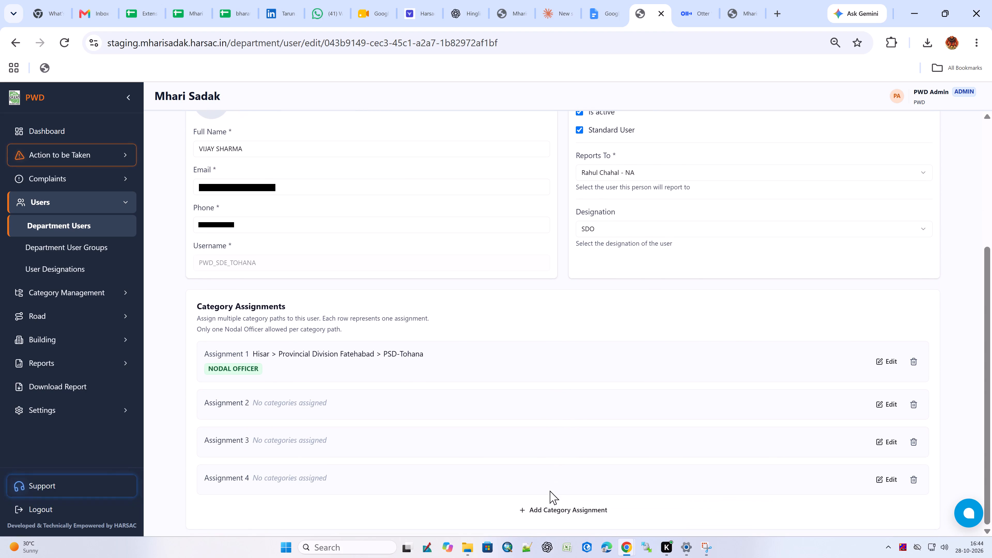
# Set Assignment 2 to Hisar > Provincial Division Fatehabad > PSD-Bhuna and make the user its nodal officer.
pyautogui.click(893, 404)
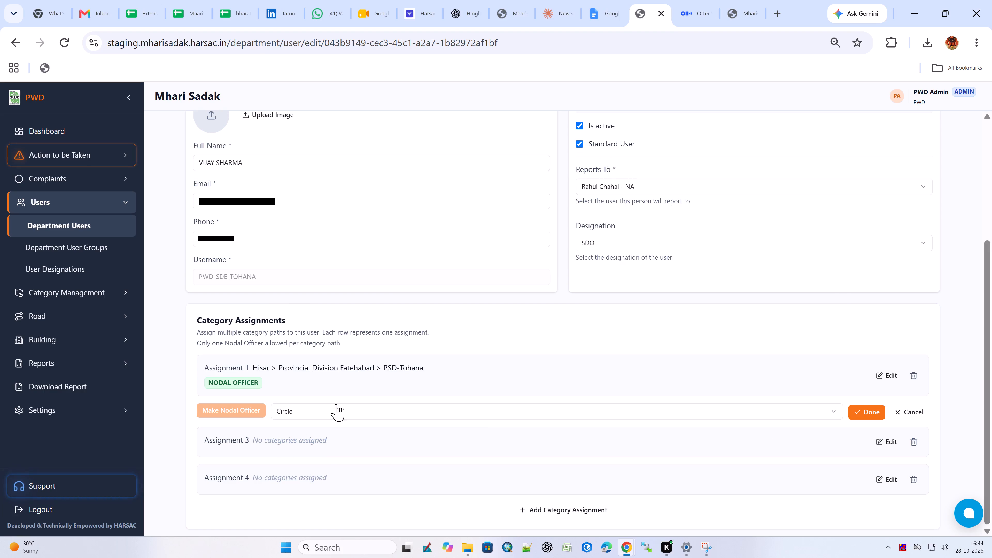
pyautogui.click(336, 404)
pyautogui.click(300, 388)
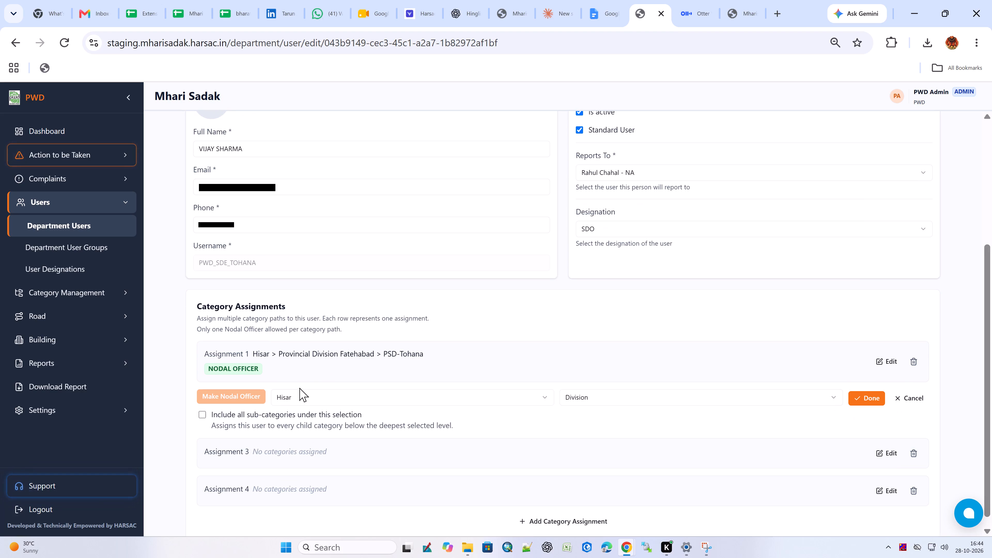
pyautogui.click(599, 402)
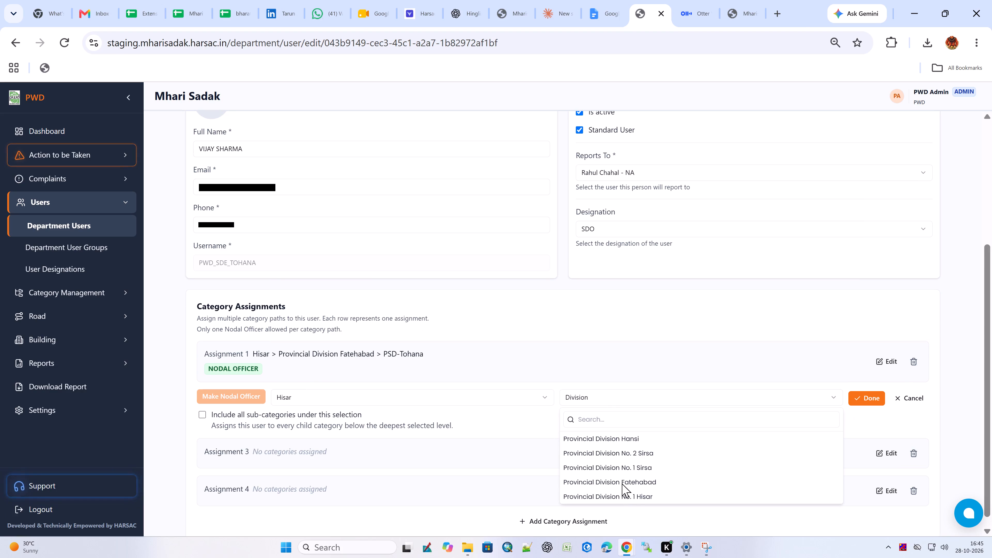
pyautogui.click(622, 483)
pyautogui.click(793, 398)
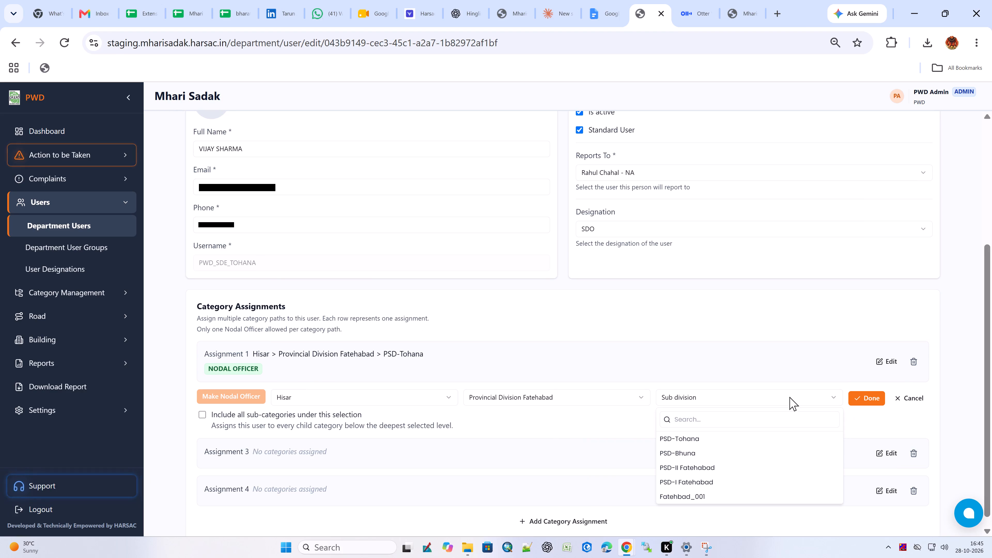
pyautogui.click(709, 450)
pyautogui.click(227, 408)
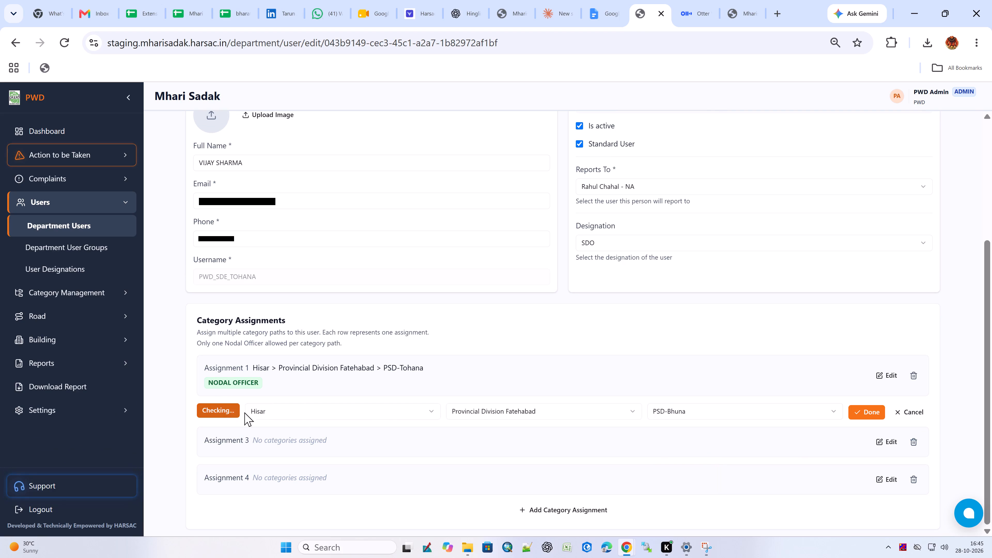
pyautogui.click(877, 413)
pyautogui.click(388, 469)
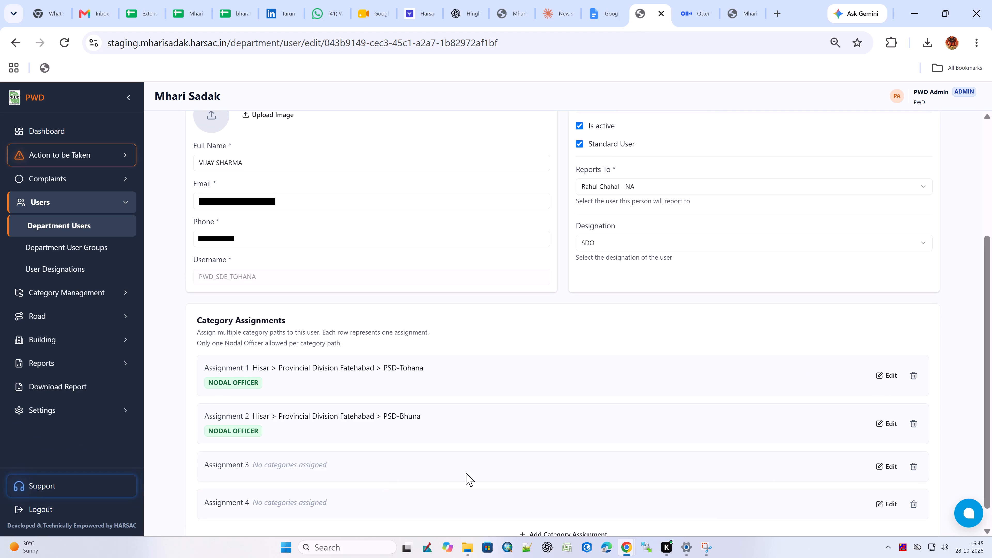
# Set Assignment 3 to Hisar > Provincial Division Fatehabad > PSD-II Fatehabad and make the user its nodal officer.
pyautogui.click(885, 466)
pyautogui.click(332, 464)
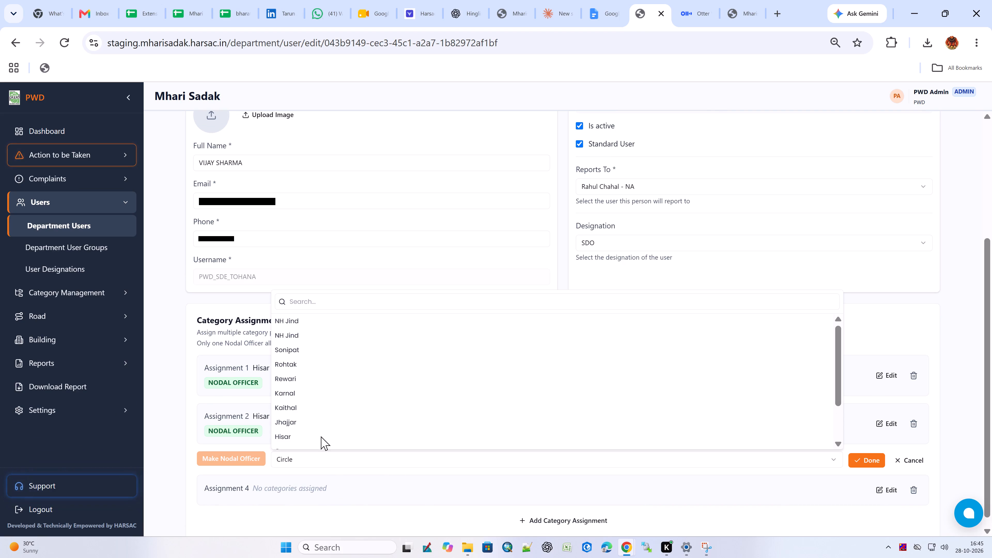
pyautogui.click(303, 439)
pyautogui.click(637, 462)
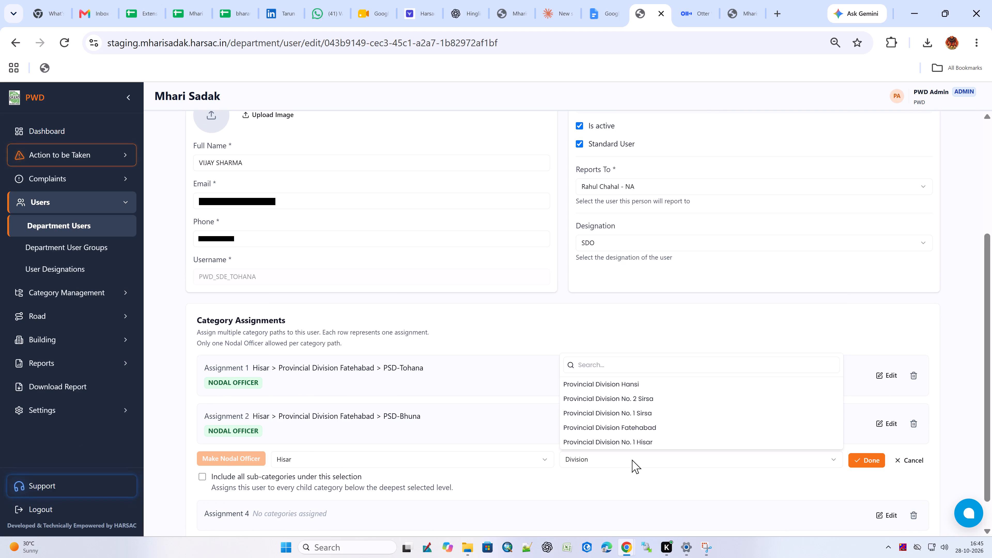
pyautogui.click(621, 431)
pyautogui.click(749, 452)
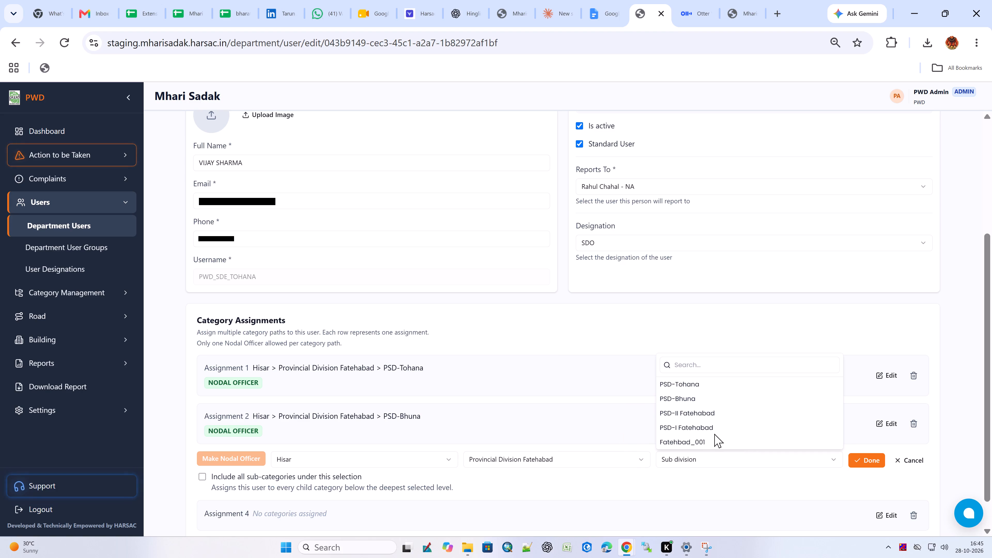
pyautogui.click(695, 413)
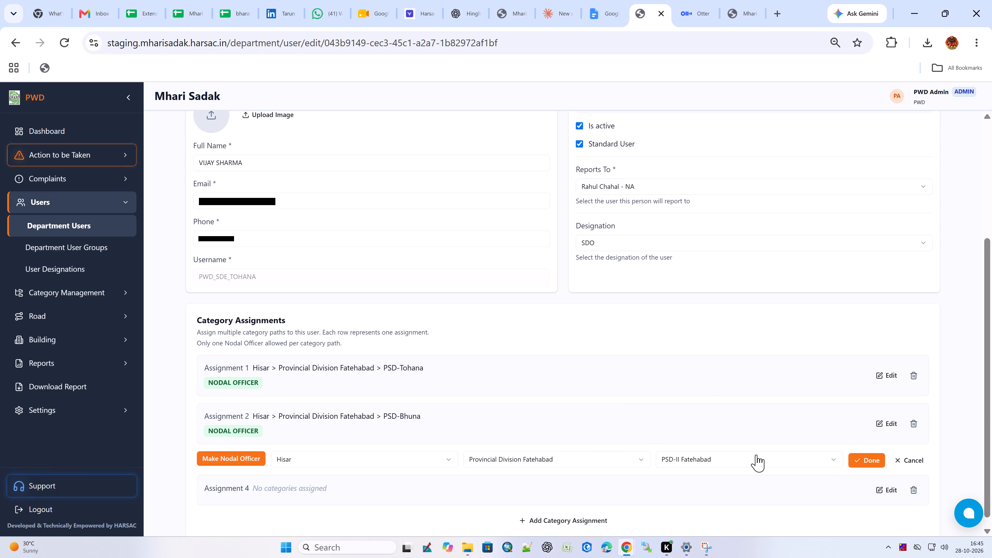
pyautogui.click(875, 454)
pyautogui.scroll(-2, 821, 482)
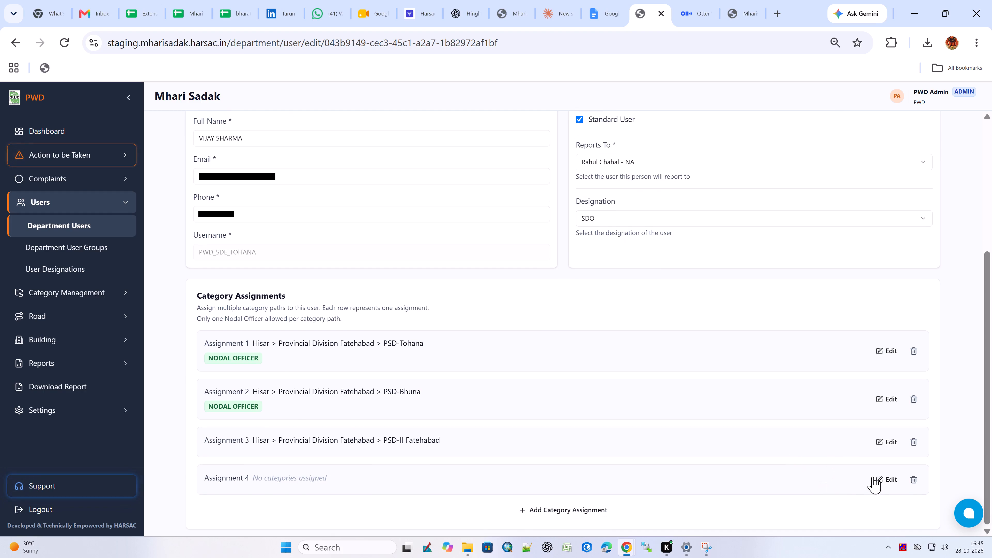
pyautogui.click(885, 472)
pyautogui.click(881, 474)
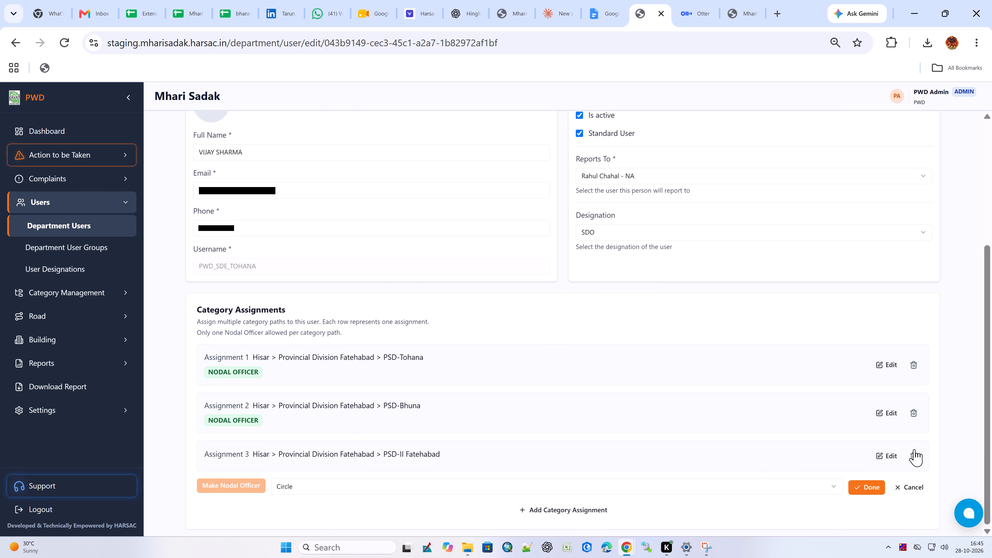
pyautogui.click(879, 454)
pyautogui.click(259, 463)
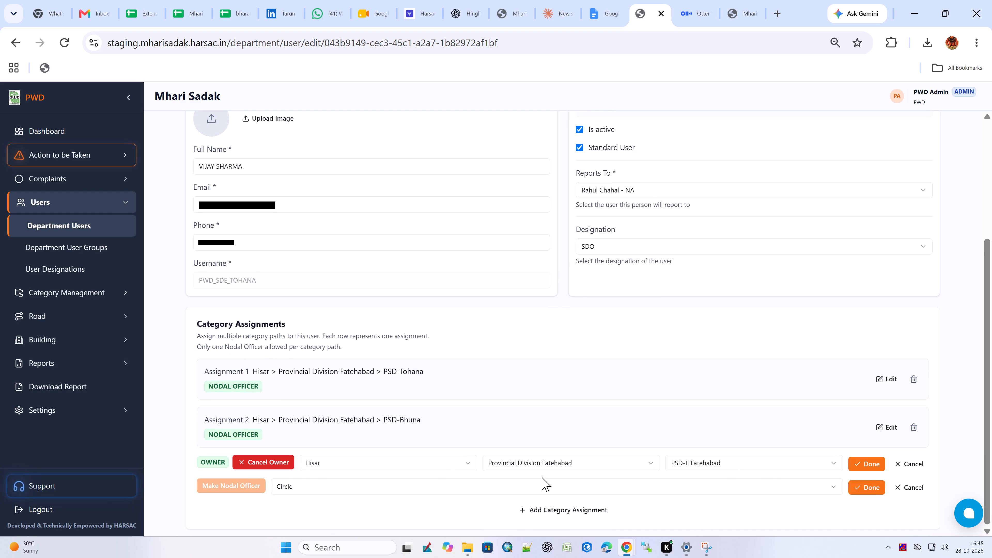
pyautogui.click(865, 460)
# Set Assignment 4 to Hisar > Provincial Division Fatehabad > PSD-I Fatehabad and make the user its nodal officer.
pyautogui.scroll(-3, 850, 498)
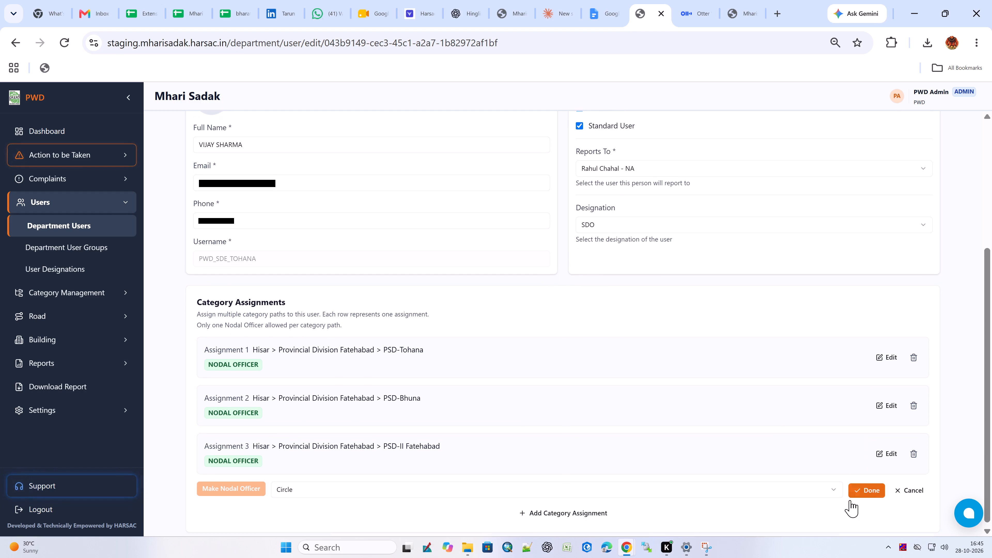
pyautogui.moveTo(682, 496); pyautogui.dragTo(683, 489)
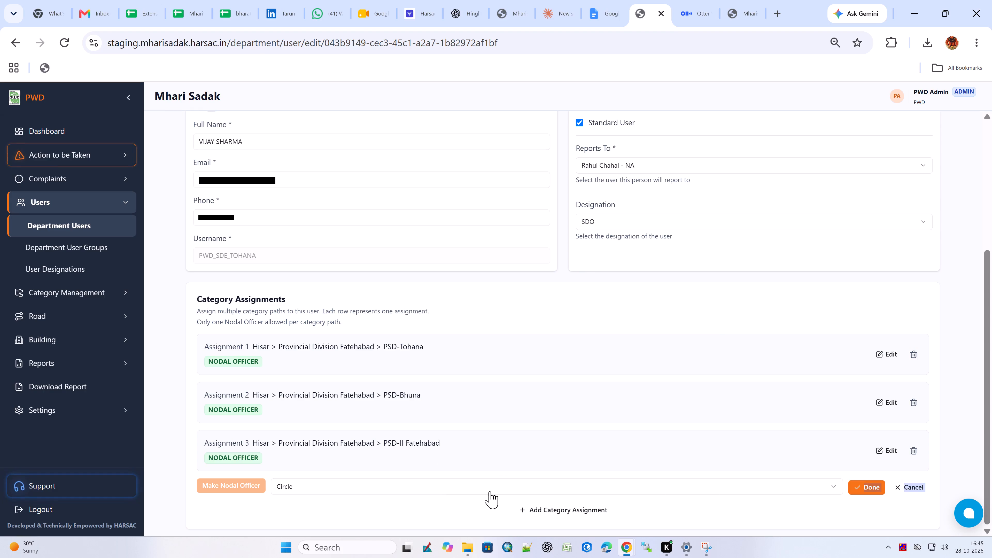
pyautogui.click(489, 491)
pyautogui.click(296, 460)
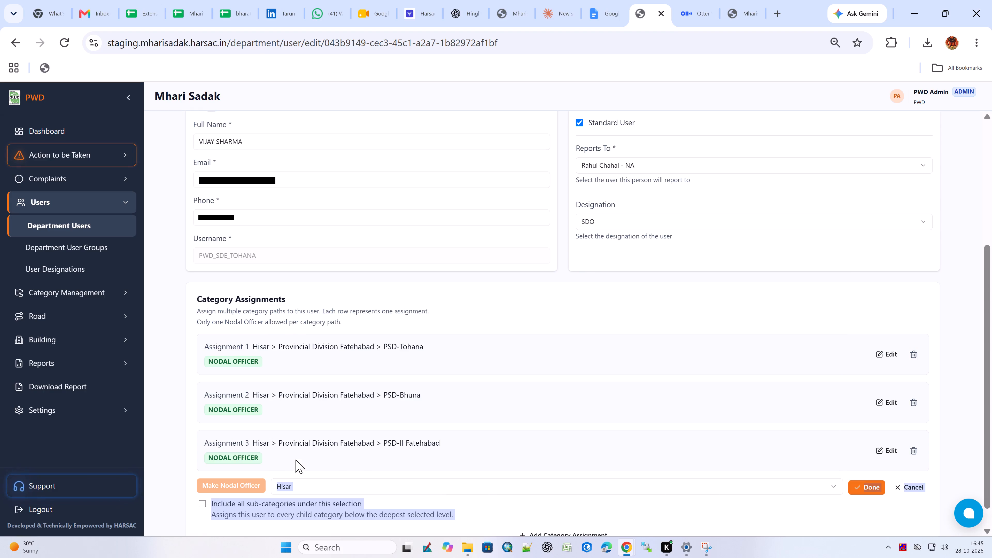
pyautogui.click(665, 486)
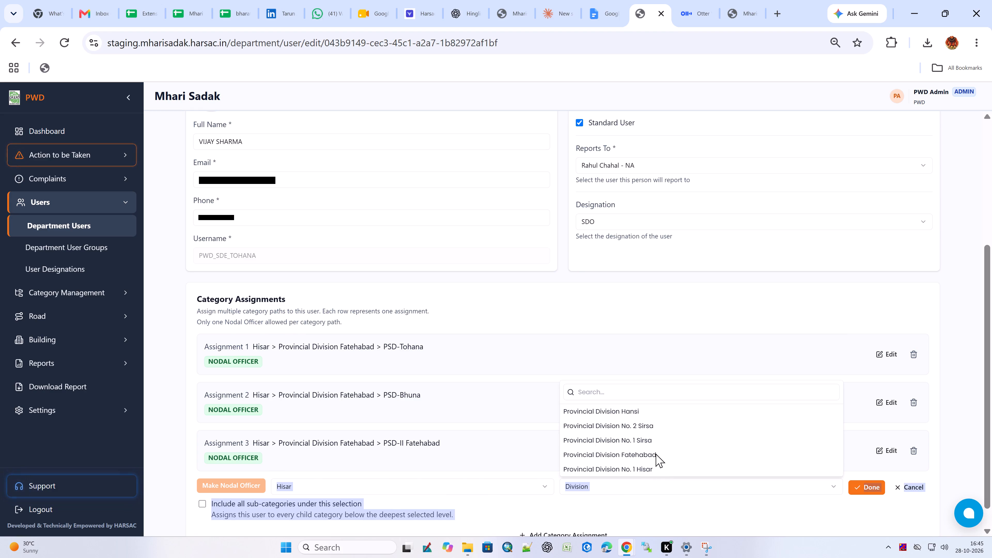
pyautogui.click(656, 454)
pyautogui.click(705, 477)
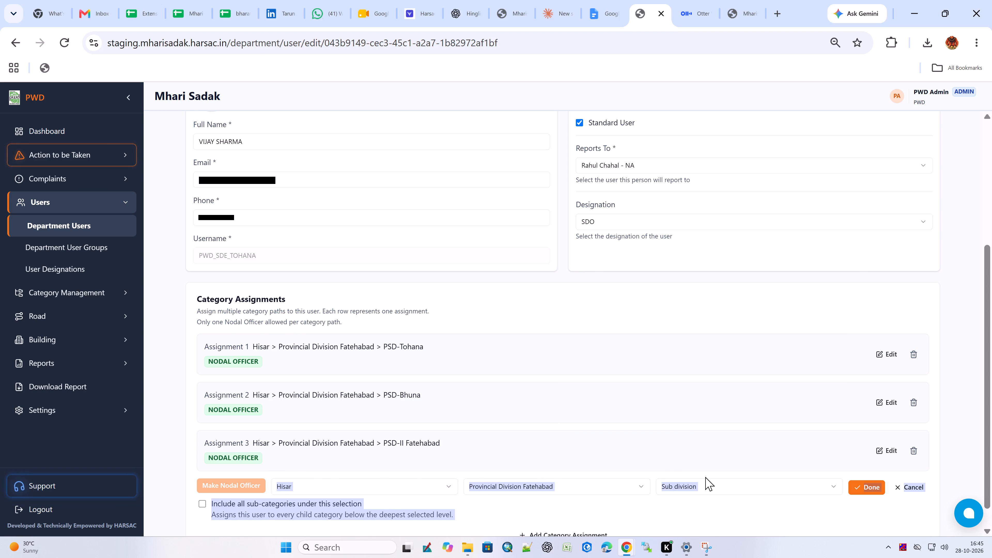
pyautogui.click(716, 485)
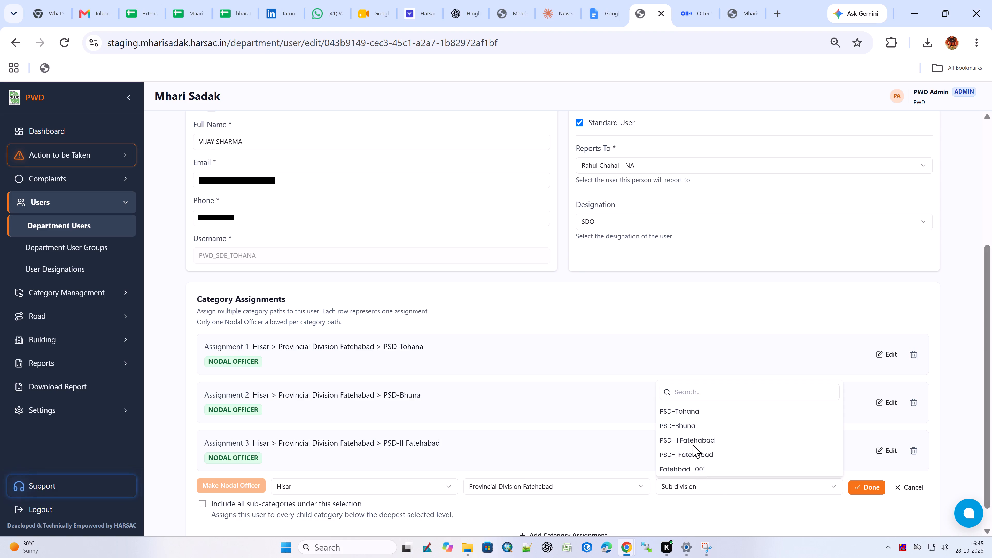
pyautogui.click(700, 455)
pyautogui.click(857, 488)
pyautogui.scroll(-4, 758, 486)
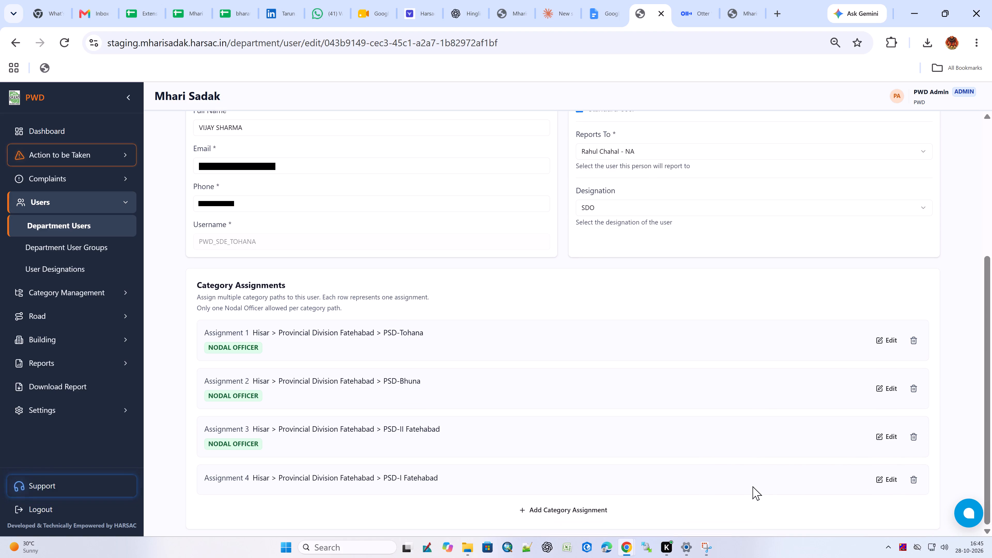
pyautogui.click(873, 479)
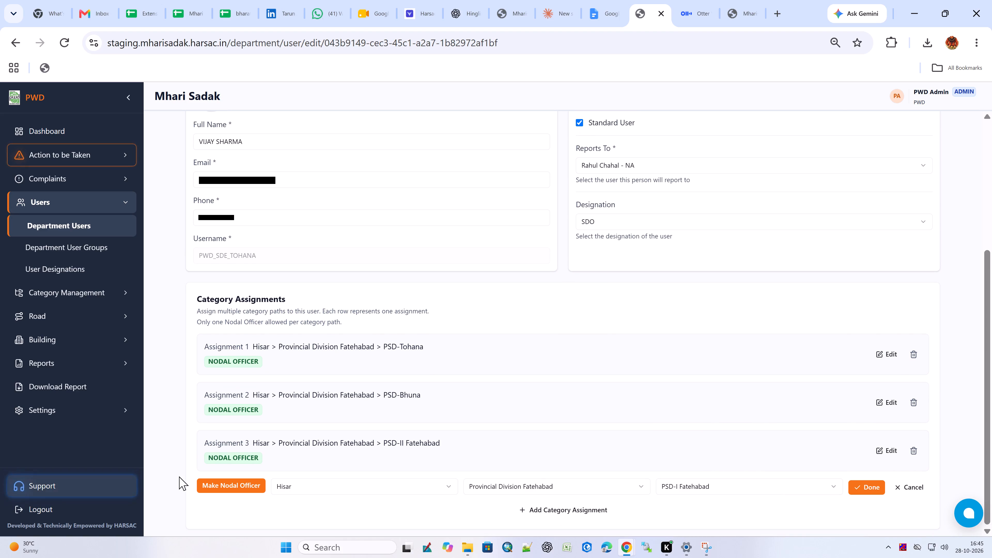
pyautogui.click(253, 477)
pyautogui.click(249, 483)
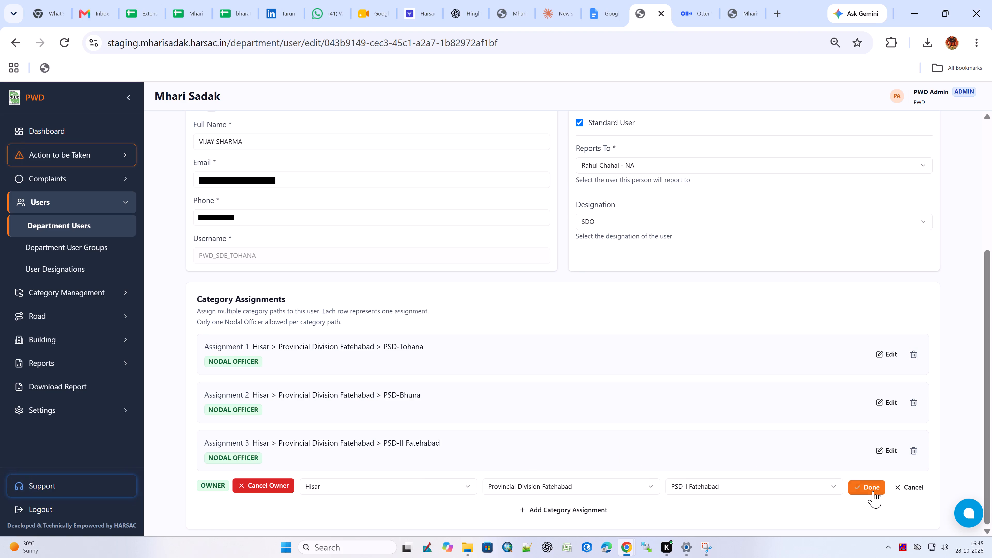
pyautogui.click(871, 490)
# Add a fifth empty category assignment to PWD_SDE_TOHANA.
pyautogui.scroll(-4, 673, 464)
pyautogui.click(551, 507)
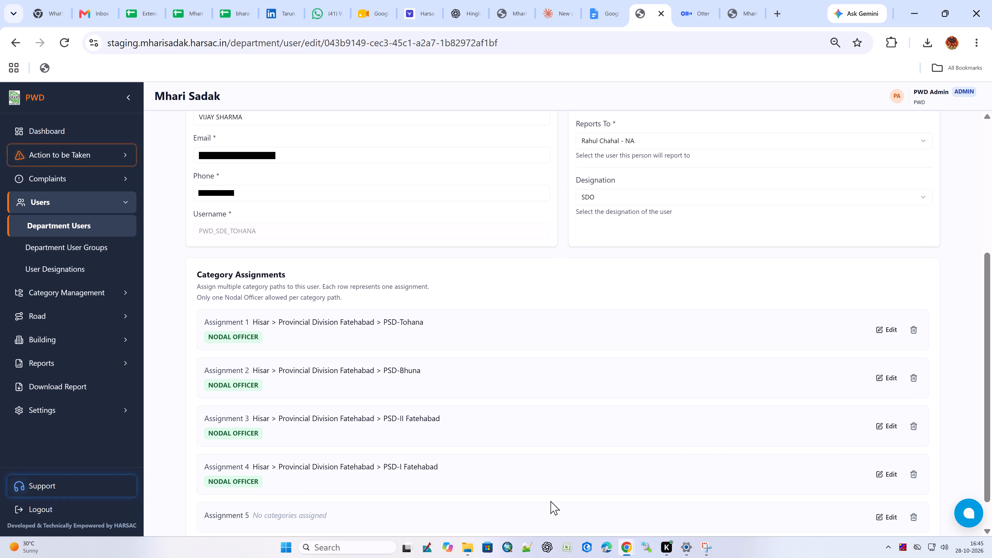
# Set Assignment 5 to Hisar > Provincial Division Fatehabad > Fatehbad_001 and make the user its nodal officer.
pyautogui.scroll(-4, 551, 501)
pyautogui.click(886, 477)
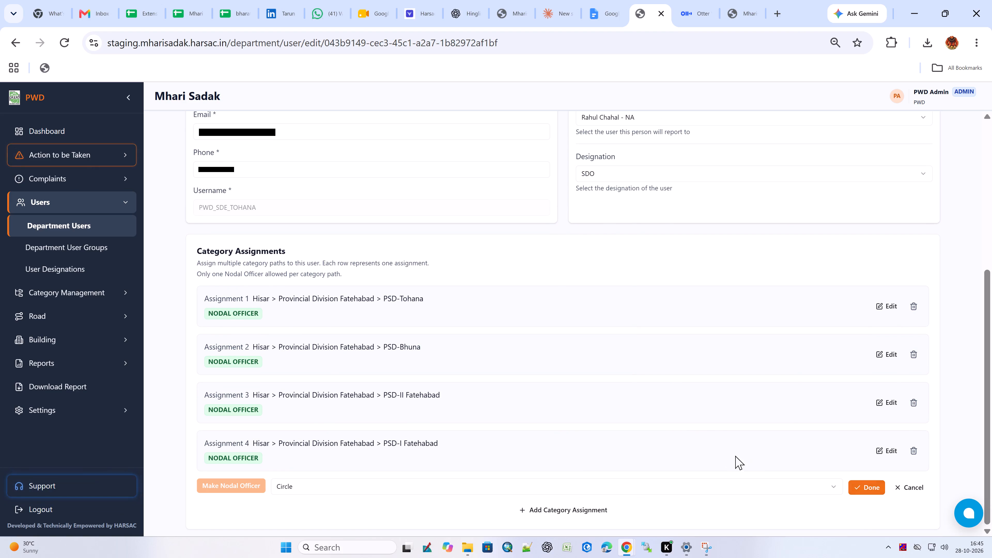
pyautogui.scroll(-1, 713, 451)
pyautogui.click(468, 490)
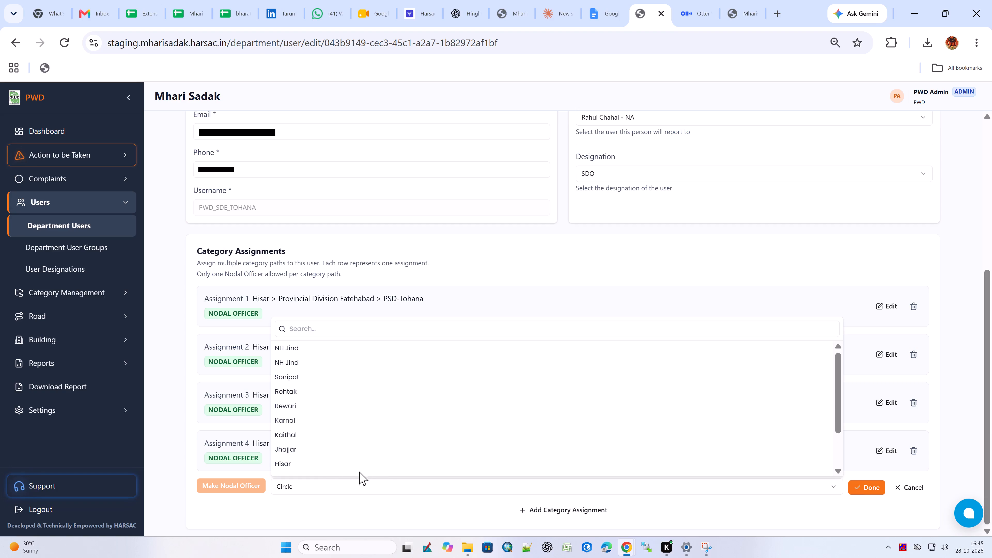
pyautogui.click(315, 465)
pyautogui.click(627, 467)
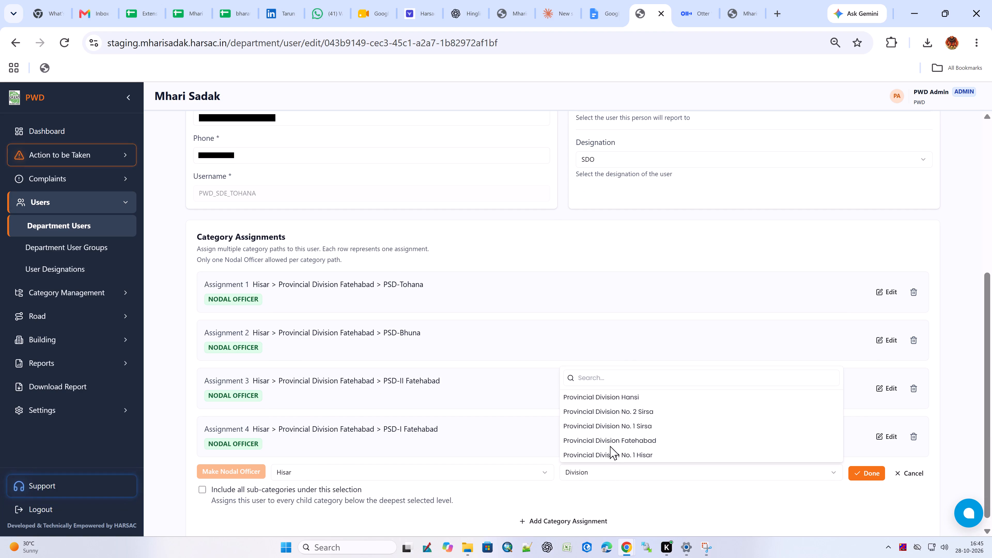
pyautogui.click(618, 442)
pyautogui.click(686, 469)
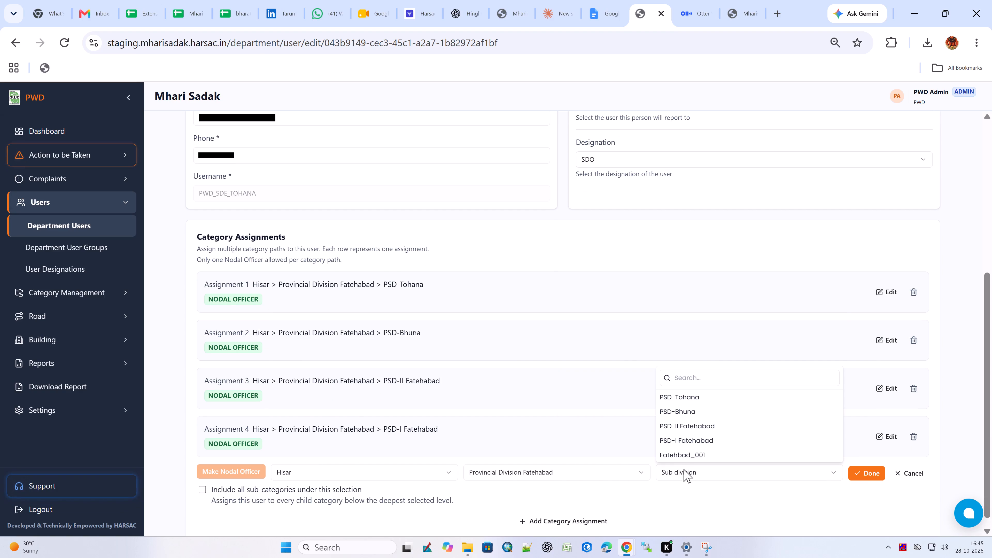
pyautogui.click(679, 450)
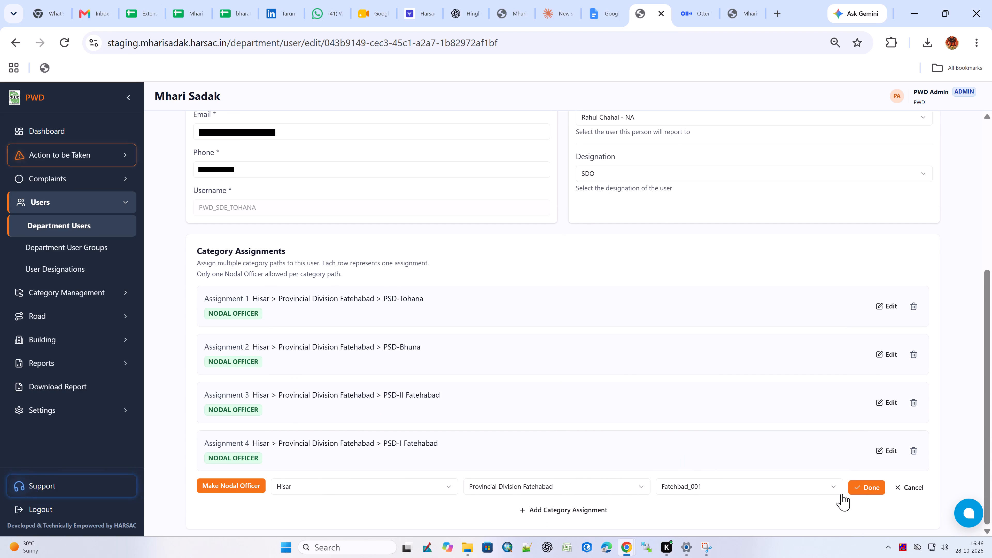
pyautogui.click(871, 482)
pyautogui.scroll(-4, 739, 471)
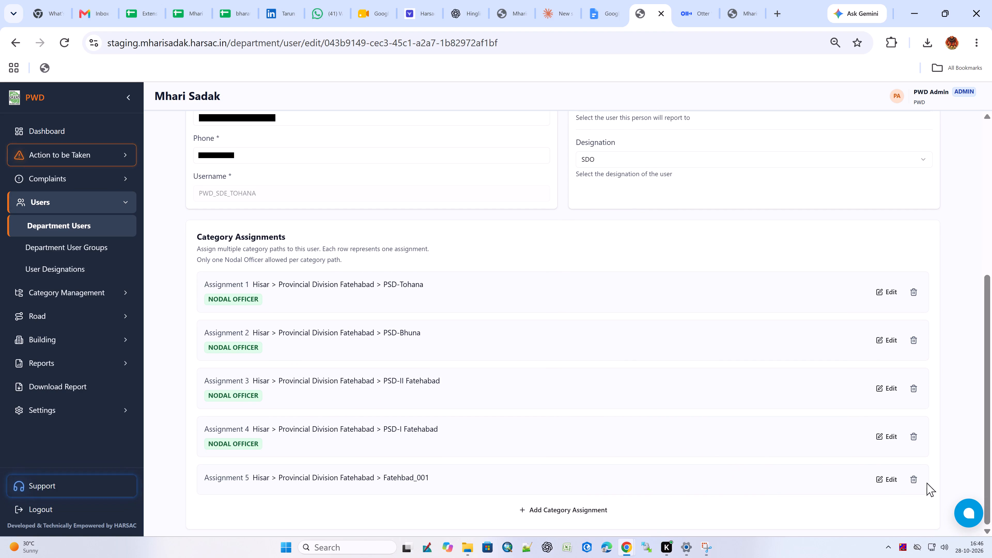
pyautogui.click(887, 477)
pyautogui.click(245, 489)
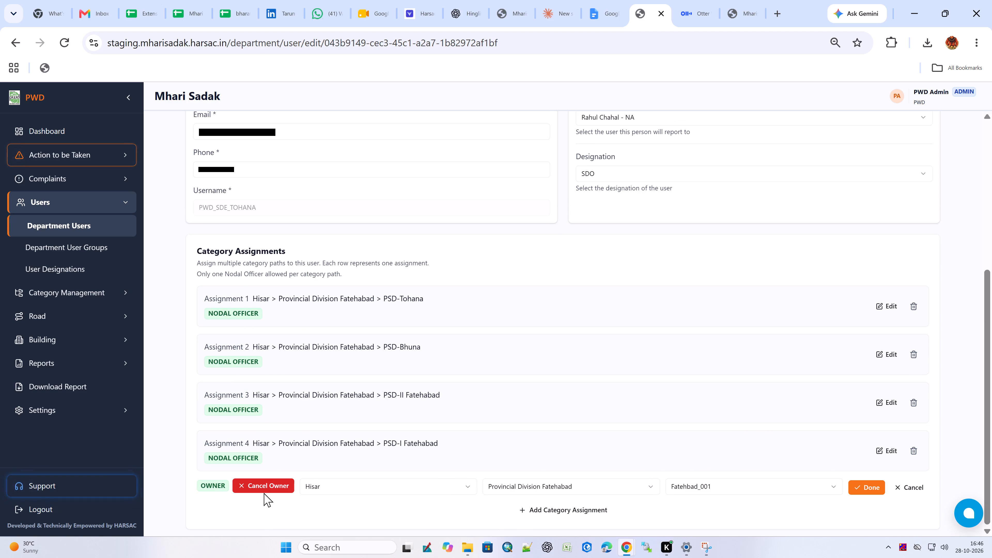
pyautogui.click(865, 491)
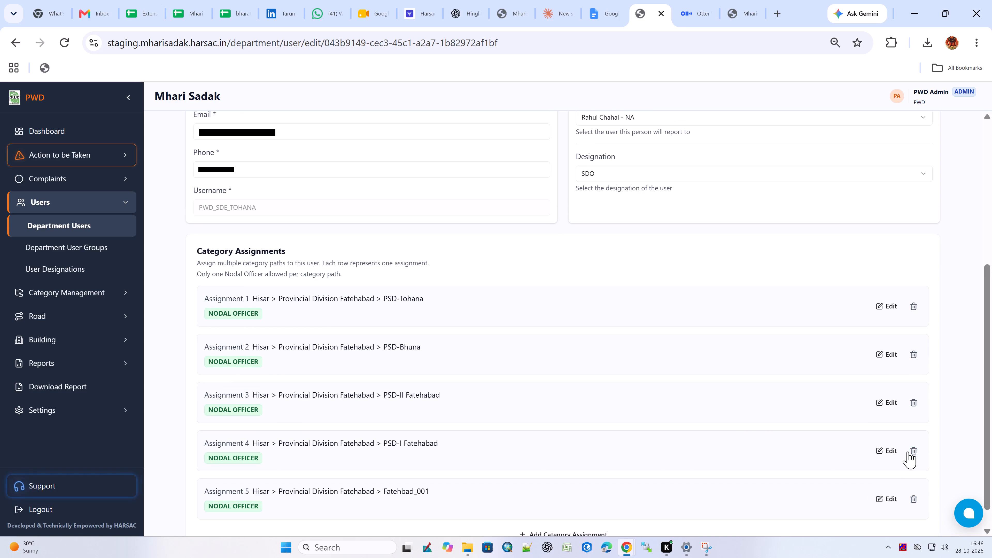
# Capture a screen snip of the PWD_SDE_TOHANA edit page with its category assignments.
pyautogui.press('Print')
pyautogui.scroll(1, 782, 431)
pyautogui.scroll(-1, 771, 420)
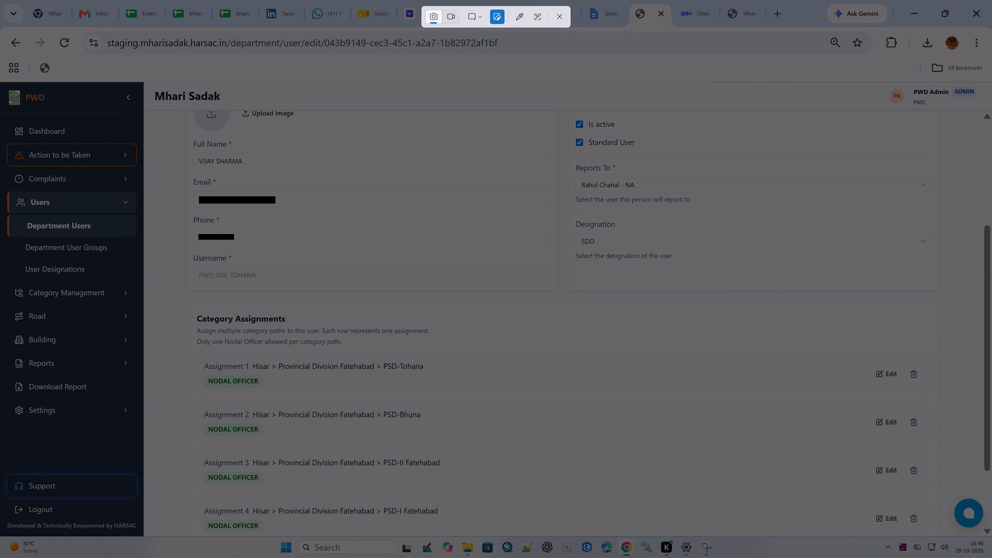
pyautogui.moveTo(147, 60); pyautogui.dragTo(246, 228)
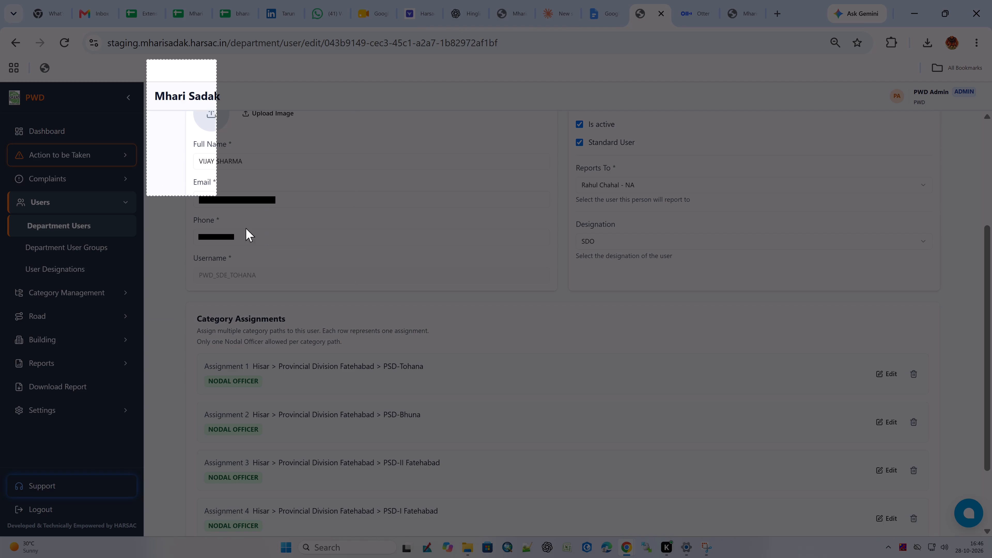
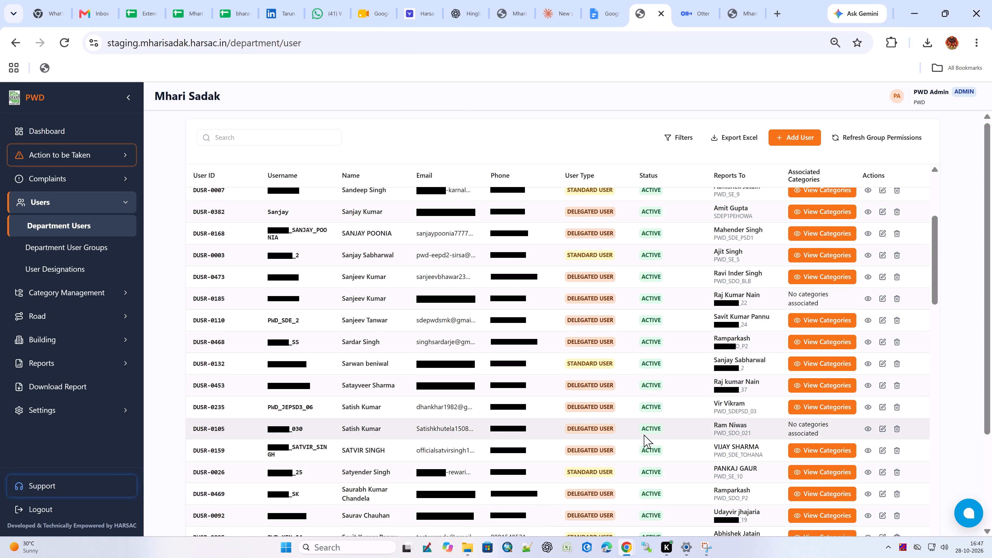
# Open user PWD_SDE_30 for editing and change the account from delegated user to standard user.
pyautogui.scroll(-4, 642, 435)
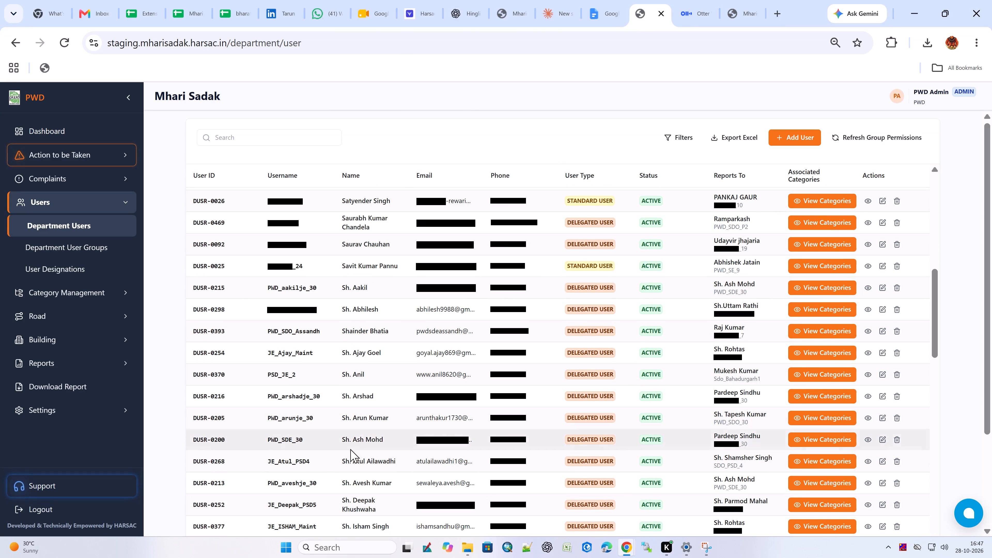
pyautogui.moveTo(350, 445); pyautogui.dragTo(373, 438)
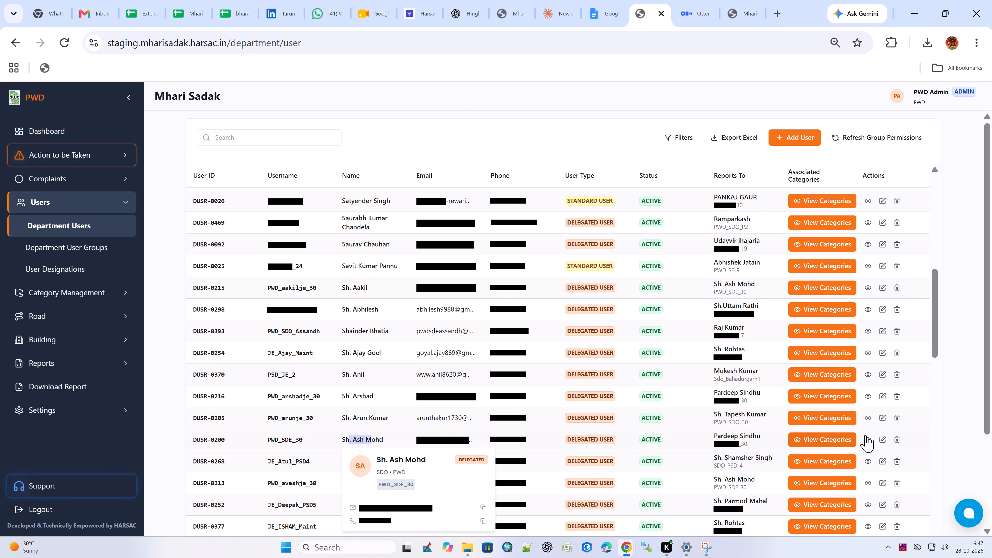
pyautogui.click(887, 436)
pyautogui.scroll(-3, 696, 399)
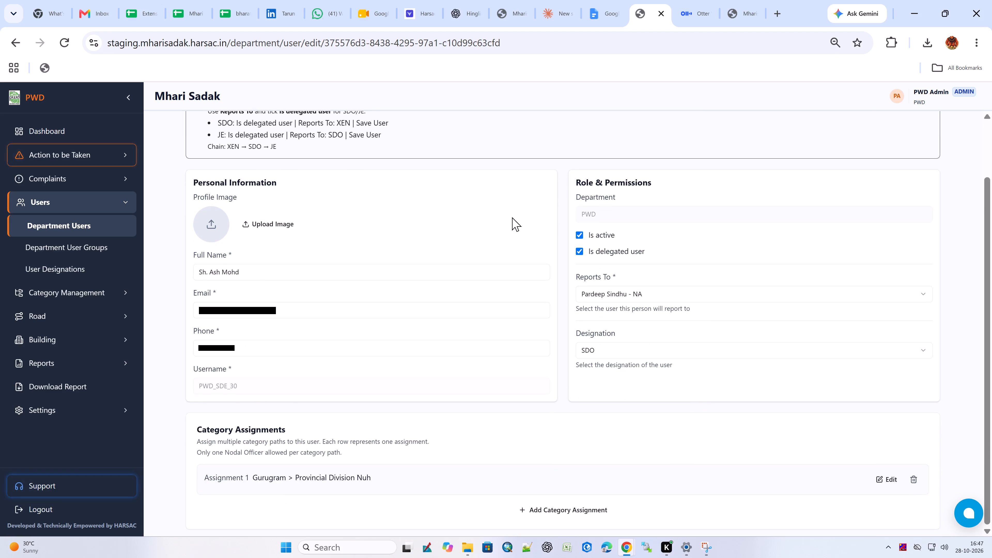
pyautogui.click(579, 253)
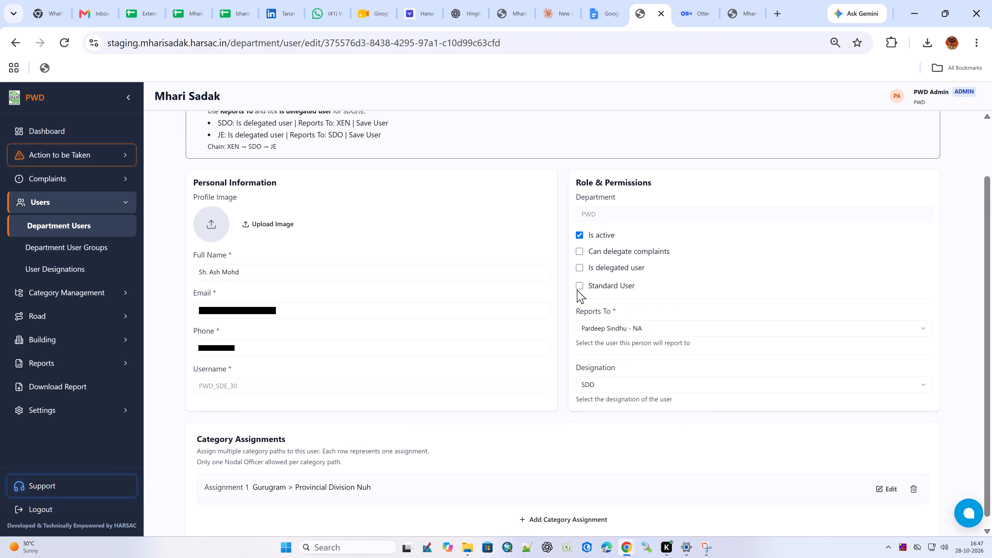
pyautogui.click(577, 290)
pyautogui.click(577, 289)
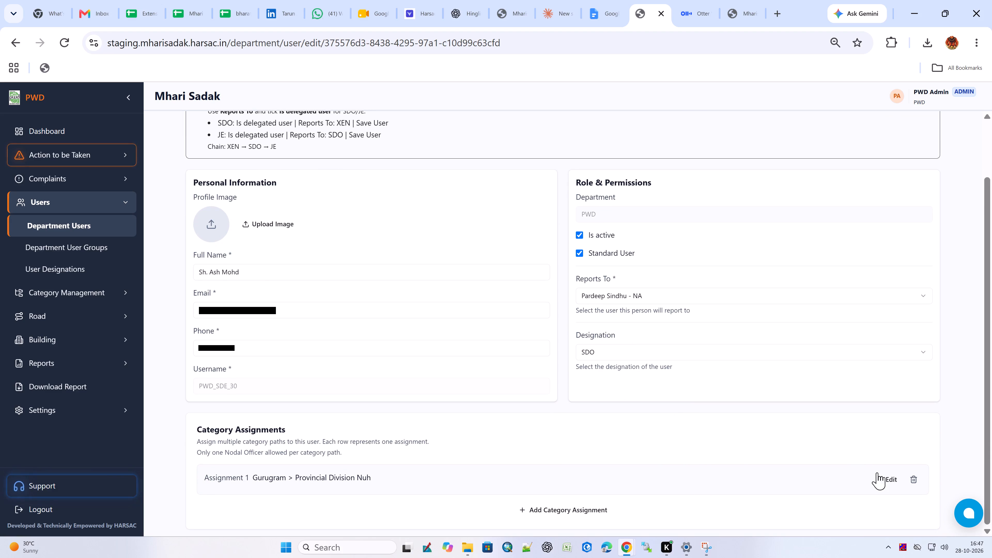
# Set the sub division of Assignment 1 under Provincial Division Nuh to PSD-Nuh and make the user its nodal officer.
pyautogui.click(883, 477)
pyautogui.click(699, 474)
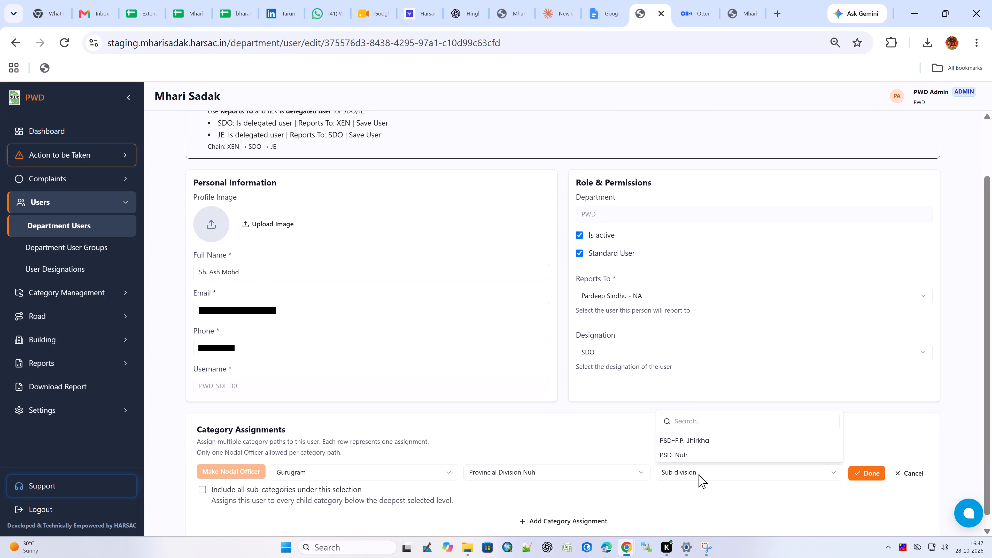
pyautogui.click(686, 458)
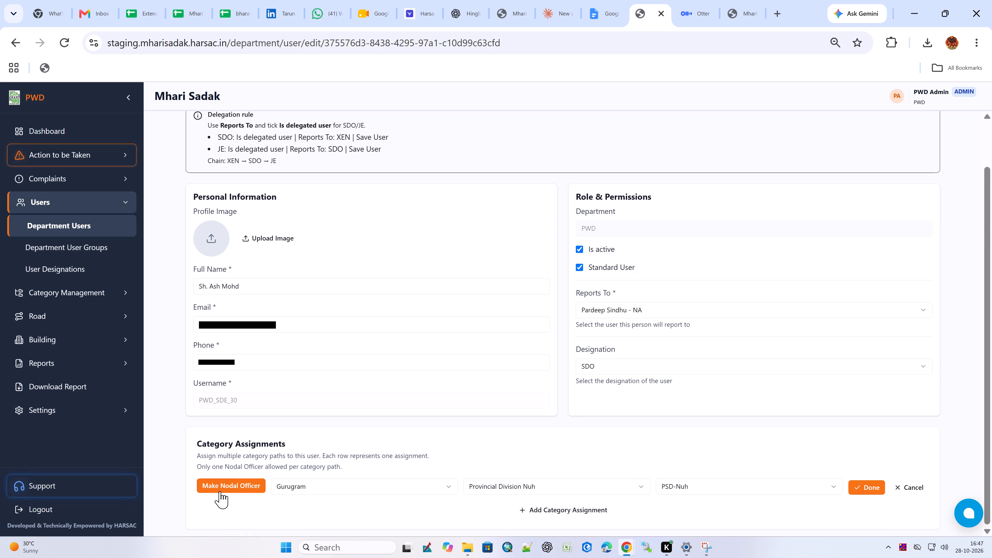
pyautogui.click(219, 490)
pyautogui.click(878, 486)
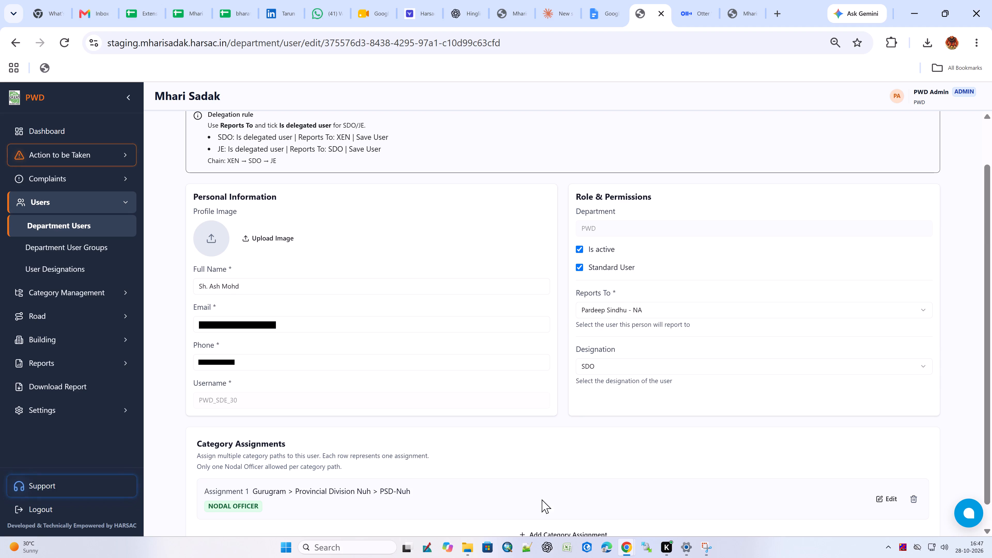
# Add a second category assignment for Gurugram > Provincial Division Nuh > PSD-F.P. Jhirkha and make the user its nodal officer.
pyautogui.scroll(-5, 483, 499)
pyautogui.click(543, 509)
pyautogui.scroll(-4, 390, 501)
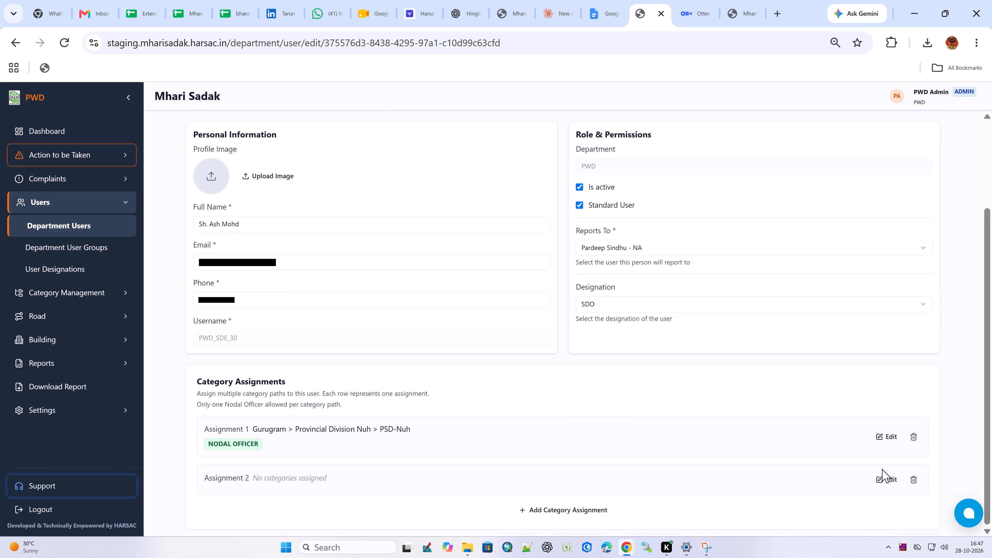
pyautogui.click(884, 476)
pyautogui.click(351, 487)
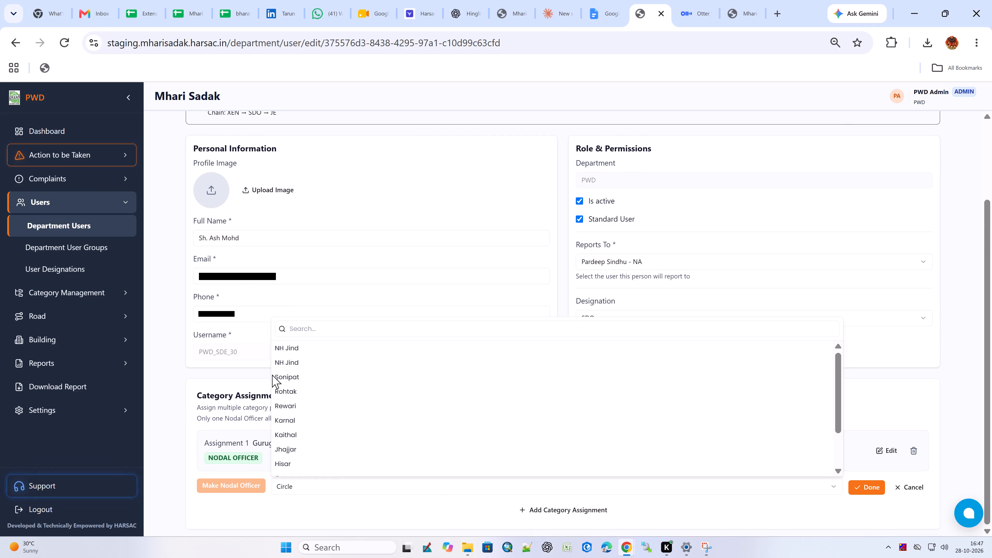
pyautogui.scroll(-5, 357, 389)
pyautogui.click(300, 427)
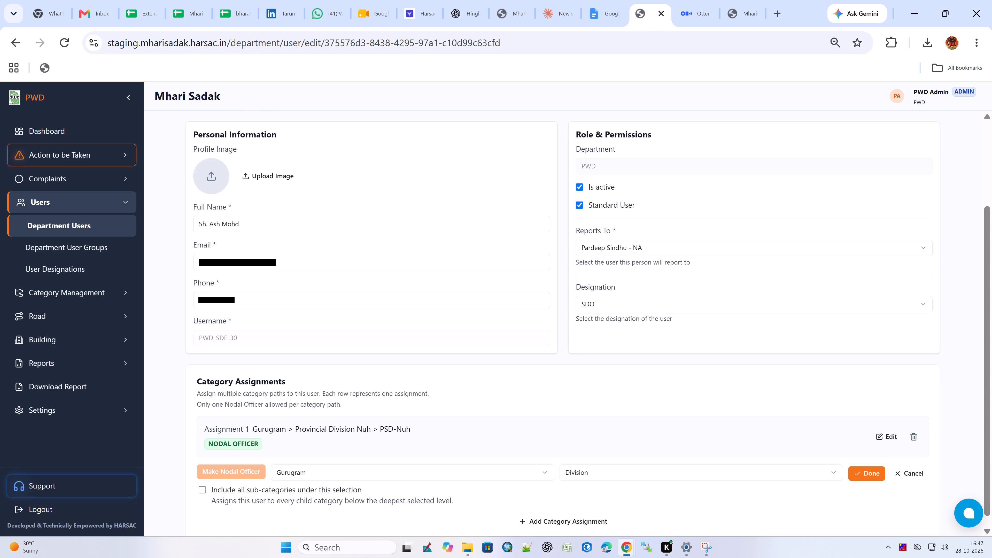
pyautogui.click(599, 470)
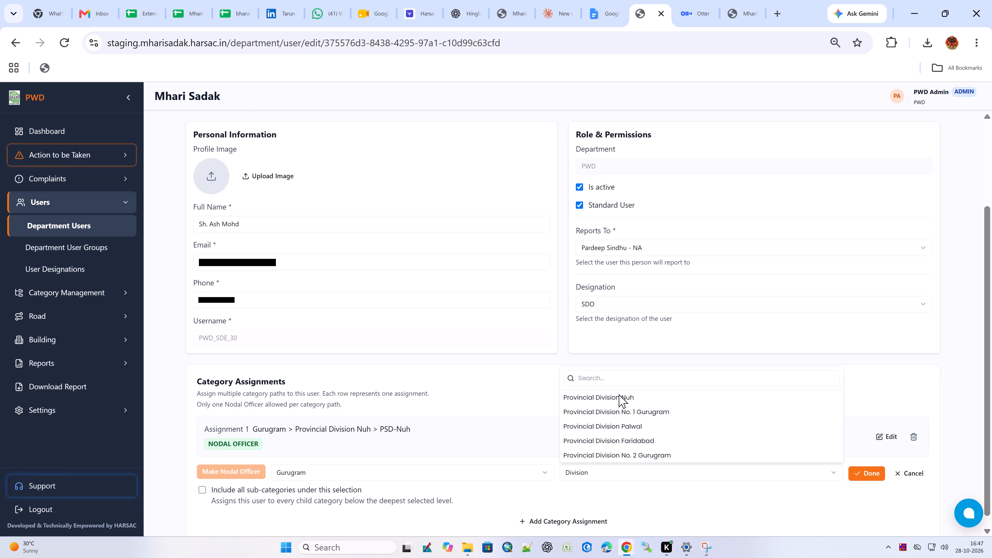
pyautogui.click(619, 394)
pyautogui.click(725, 469)
pyautogui.click(710, 437)
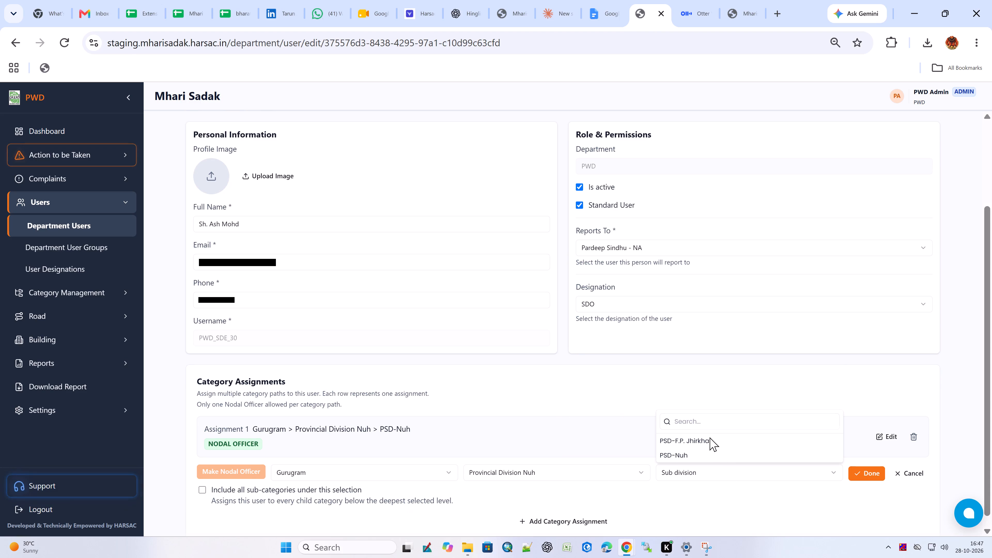
pyautogui.click(216, 495)
pyautogui.click(218, 485)
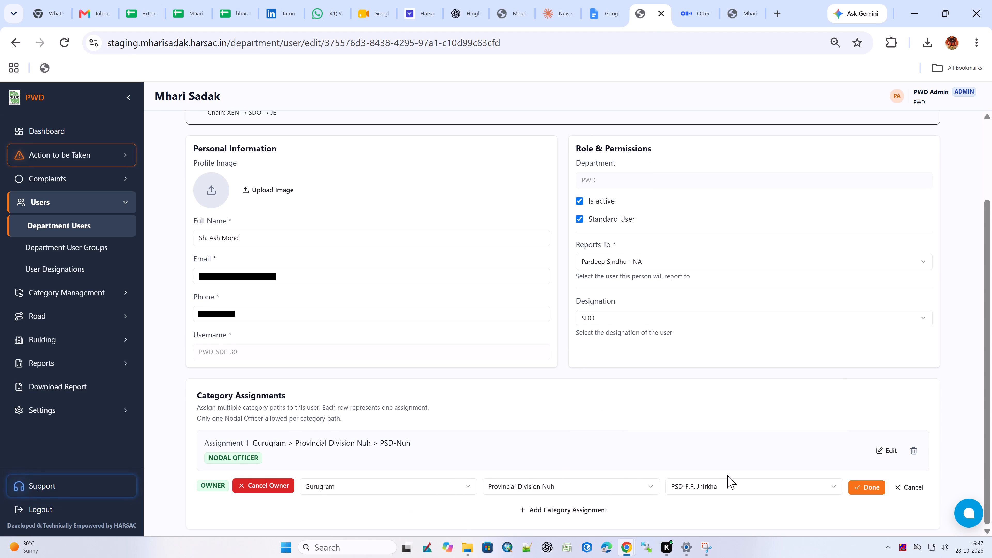
pyautogui.click(856, 487)
# Capture a screen snip of the PWD_SDE_30 edit page with its category assignments.
pyautogui.scroll(-5, 494, 450)
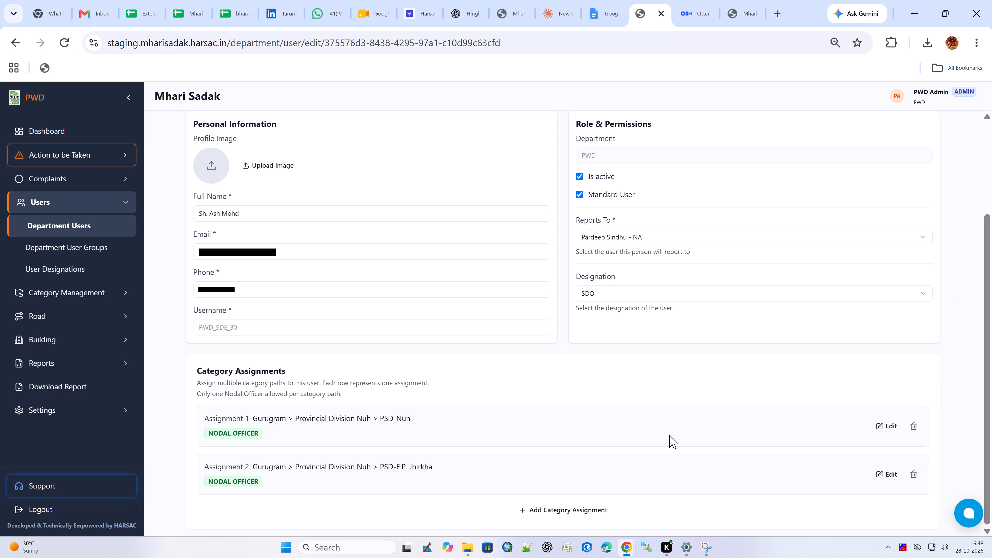
pyautogui.scroll(5, 669, 435)
pyautogui.moveTo(885, 130); pyautogui.dragTo(486, 458)
pyautogui.scroll(-3, 493, 484)
pyautogui.press('Print')
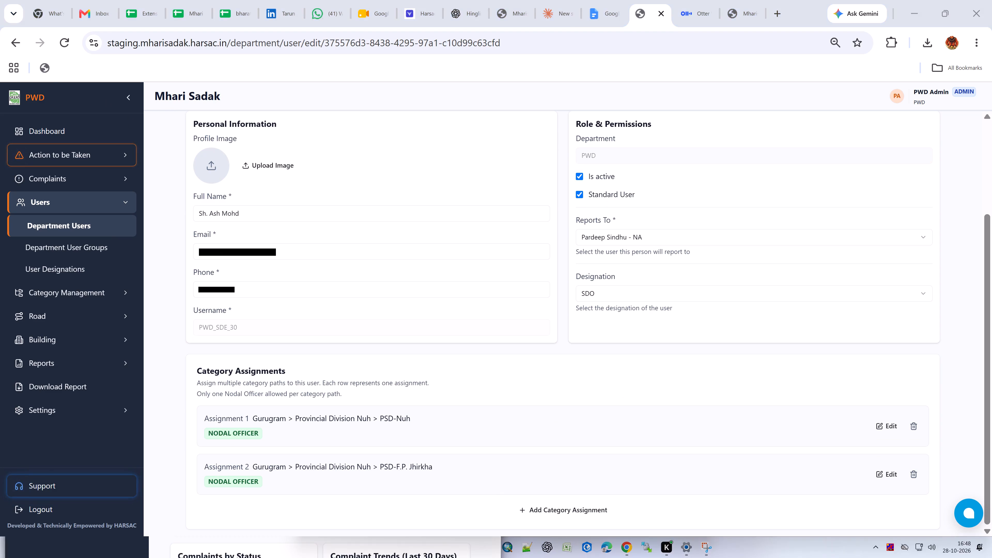
pyautogui.moveTo(140, 67); pyautogui.dragTo(991, 530)
pyautogui.click(469, 44)
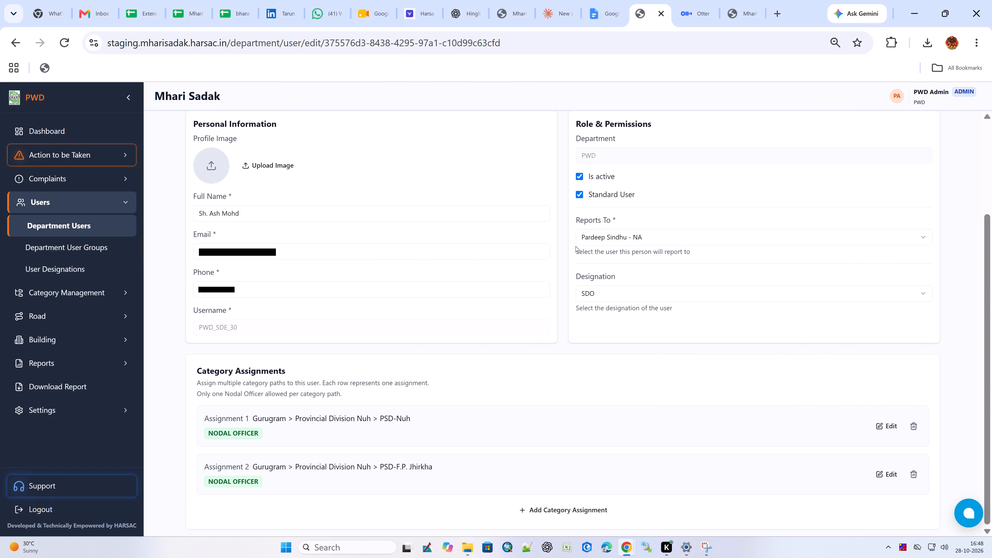
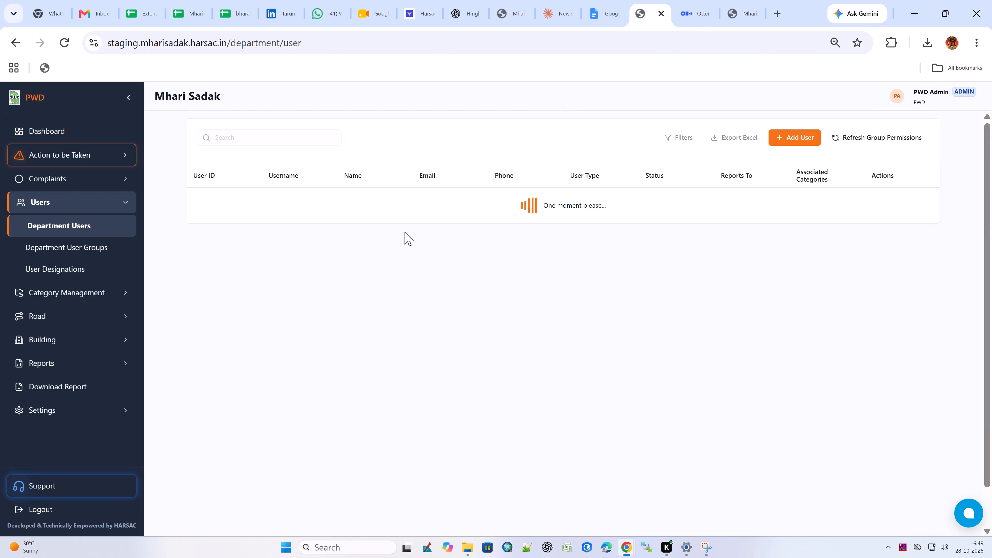
# Look through the department users list, examining the usernames, user types and reporting officers.
pyautogui.scroll(-1, 452, 293)
pyautogui.scroll(-2, 472, 326)
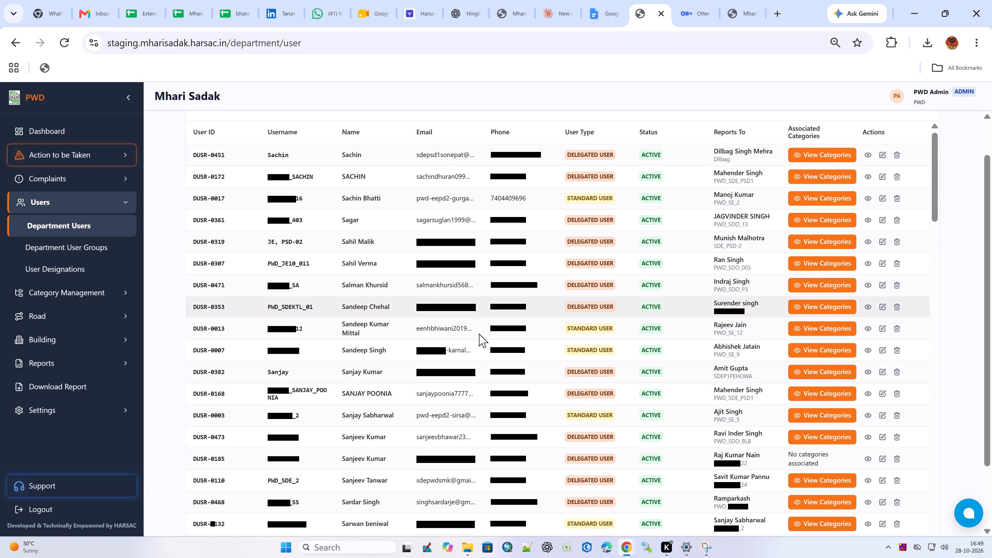
pyautogui.scroll(-2, 479, 334)
pyautogui.scroll(-7, 474, 374)
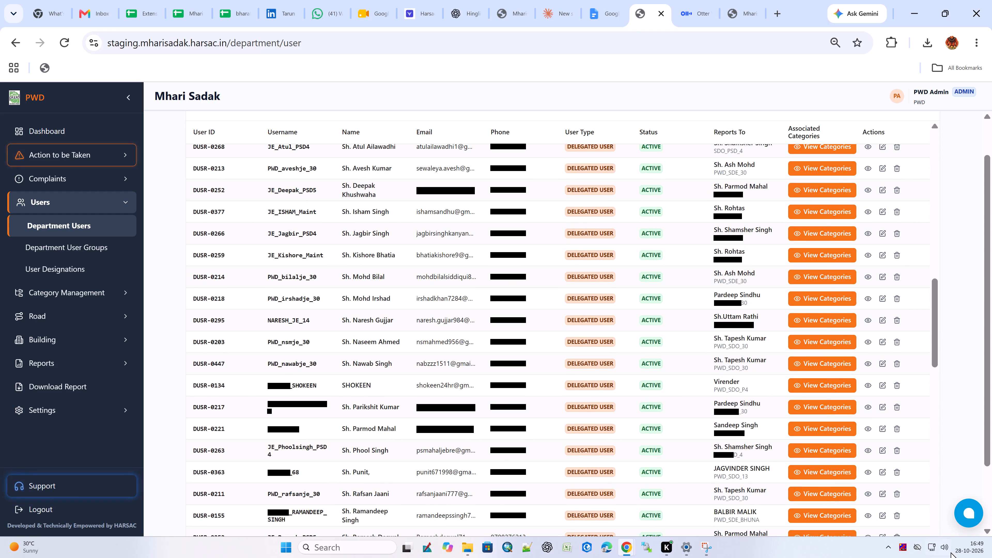
# Open the Windows notification centre to reach the latest screen snip.
pyautogui.click(951, 555)
pyautogui.click(967, 551)
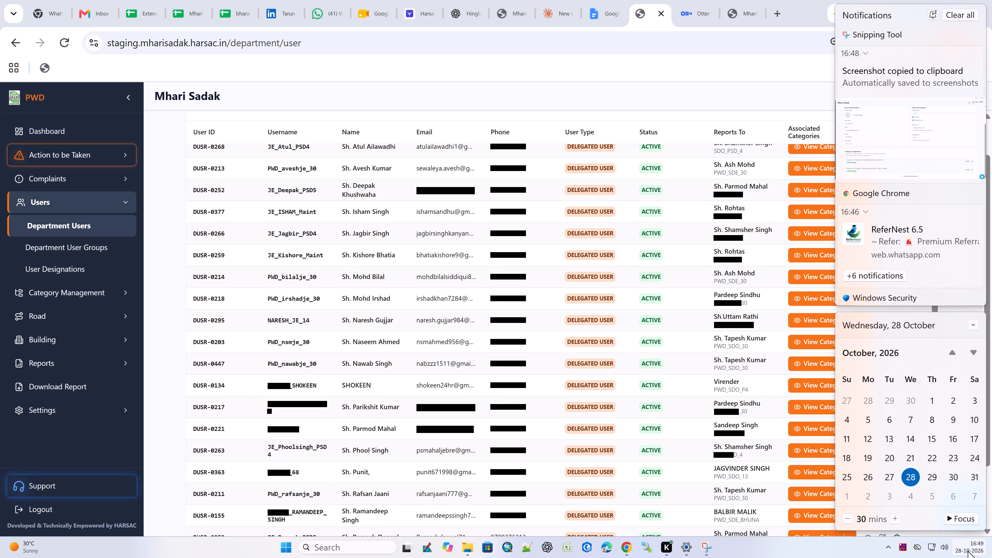
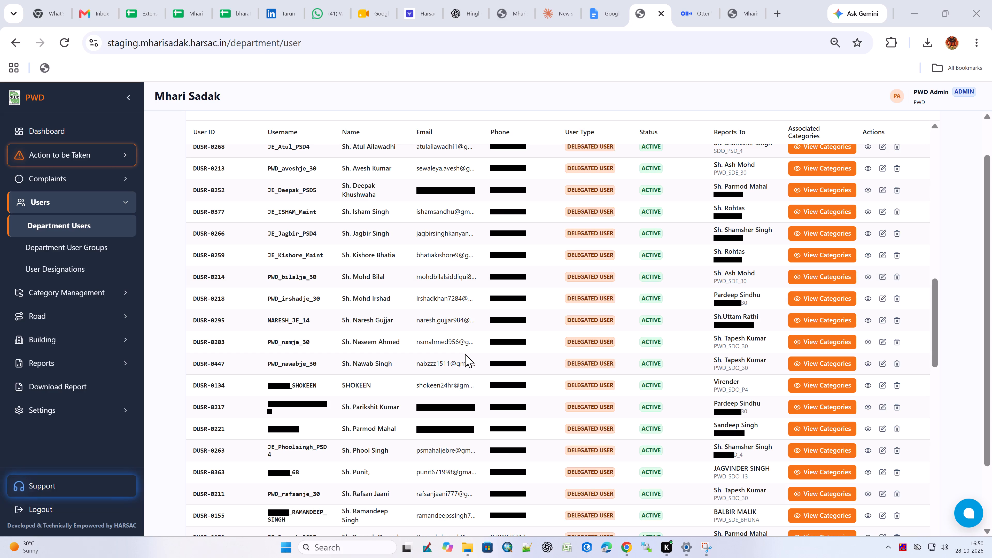
pyautogui.click(592, 282)
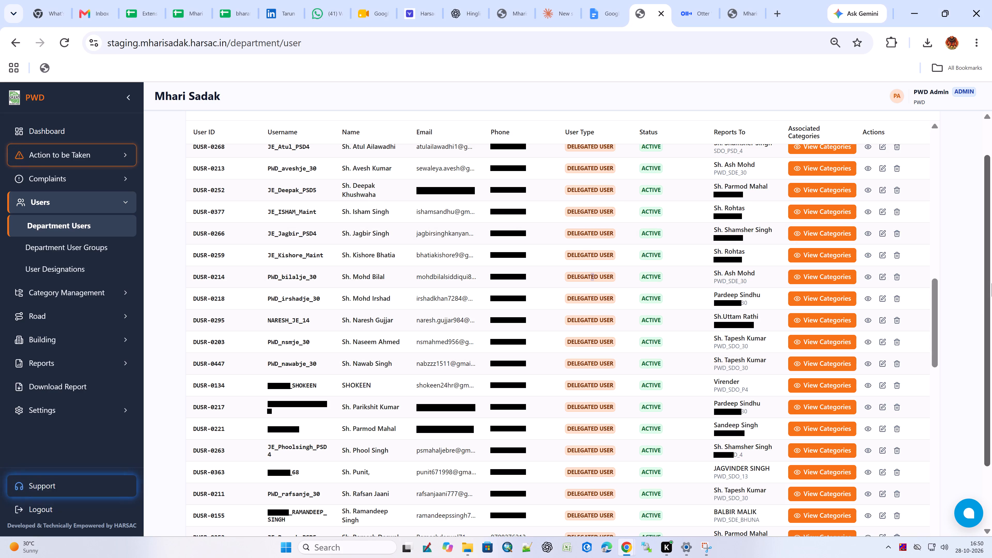
pyautogui.click(883, 278)
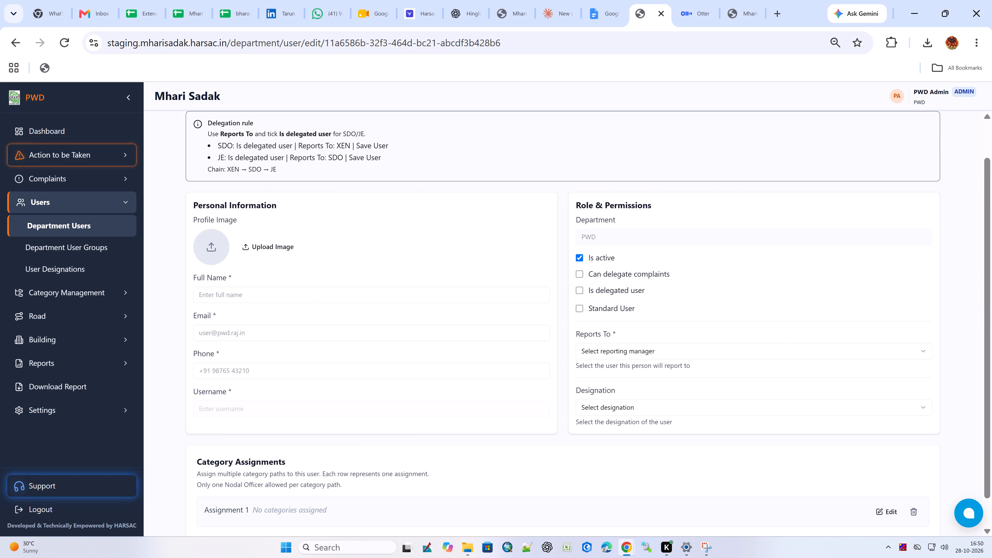
pyautogui.scroll(-3, 500, 269)
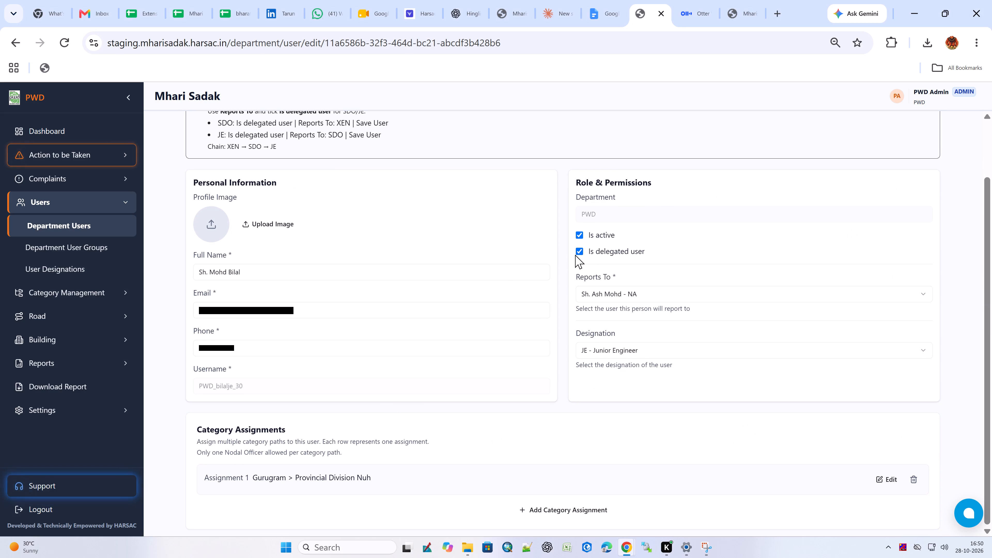
pyautogui.click(575, 255)
pyautogui.click(575, 249)
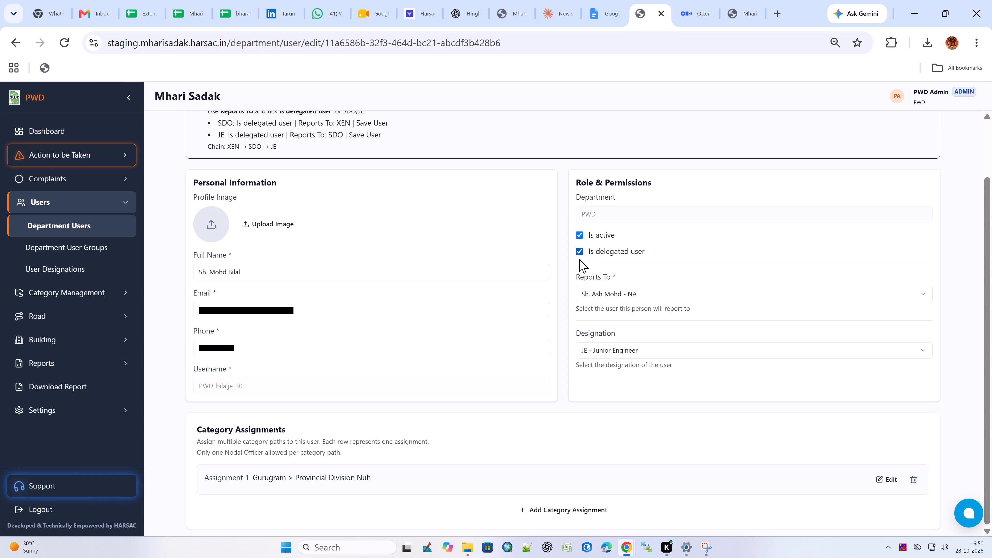
pyautogui.click(580, 250)
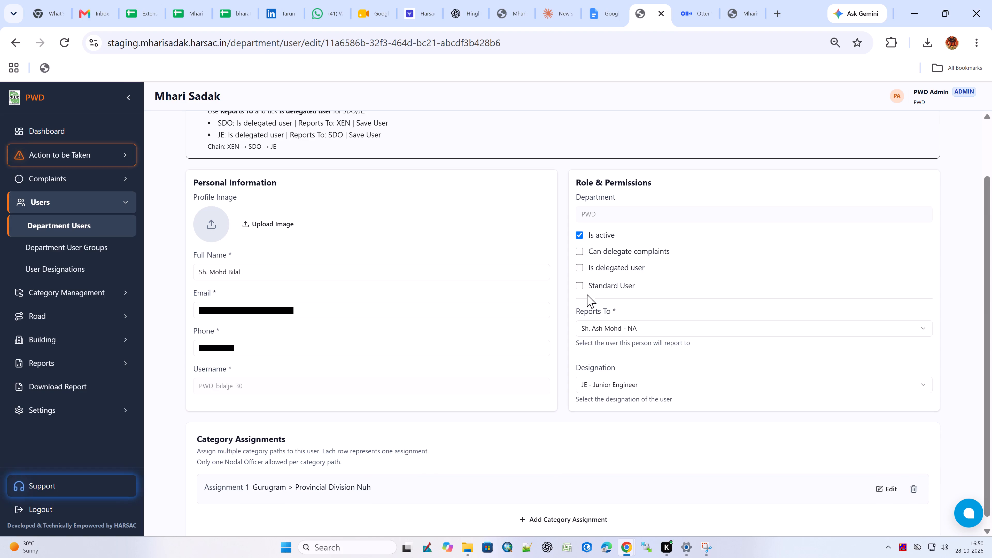
pyautogui.click(580, 285)
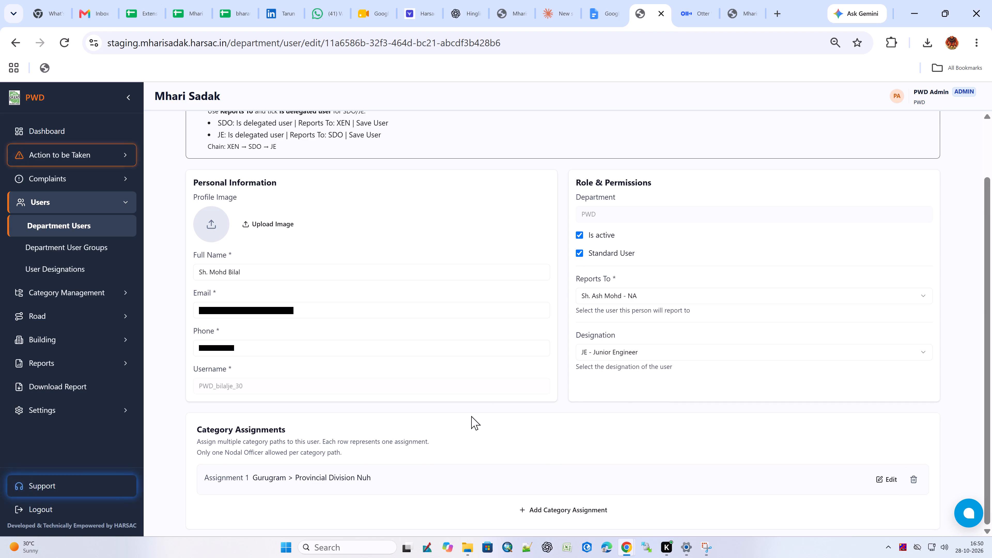
pyautogui.scroll(-5, 528, 344)
pyautogui.click(536, 513)
pyautogui.scroll(-2, 407, 440)
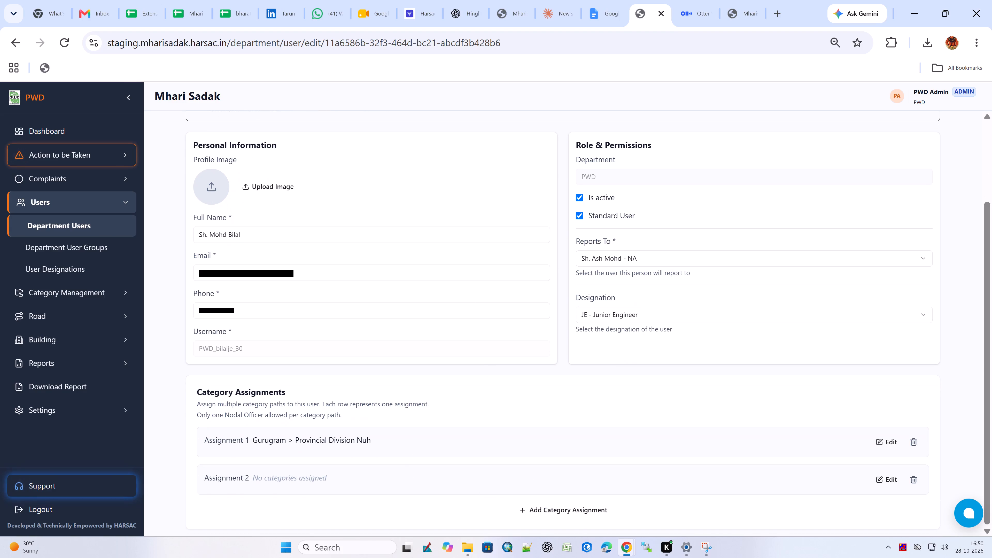
# Set Assignment 1 to circle Rewari, division Provincial Division Rewari and sub division PSD-IV, Rewari.
pyautogui.click(881, 439)
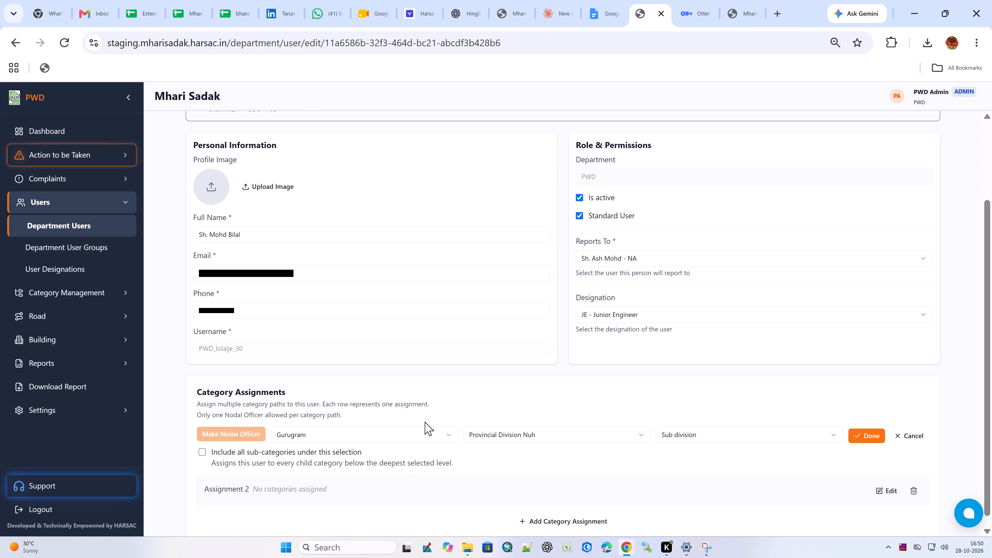
pyautogui.click(448, 436)
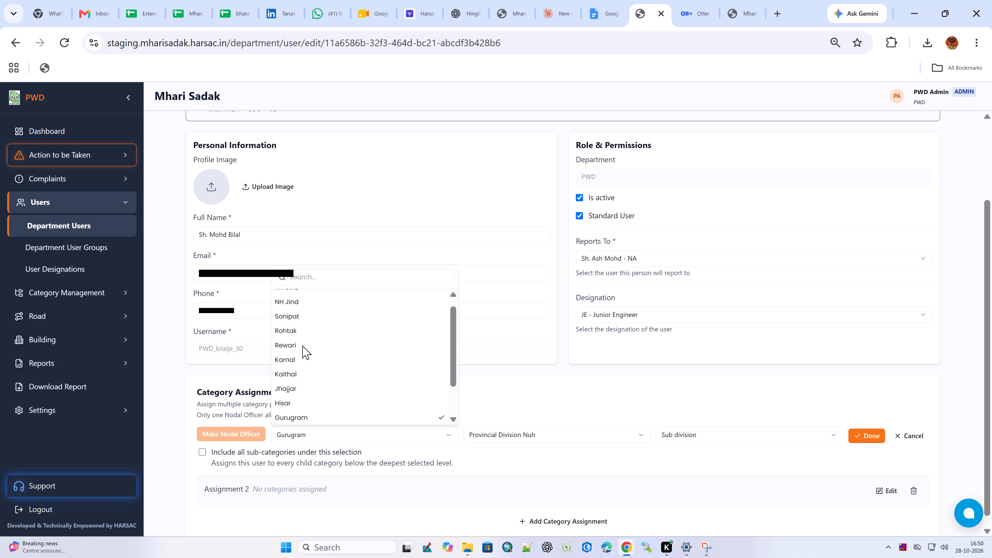
pyautogui.click(297, 342)
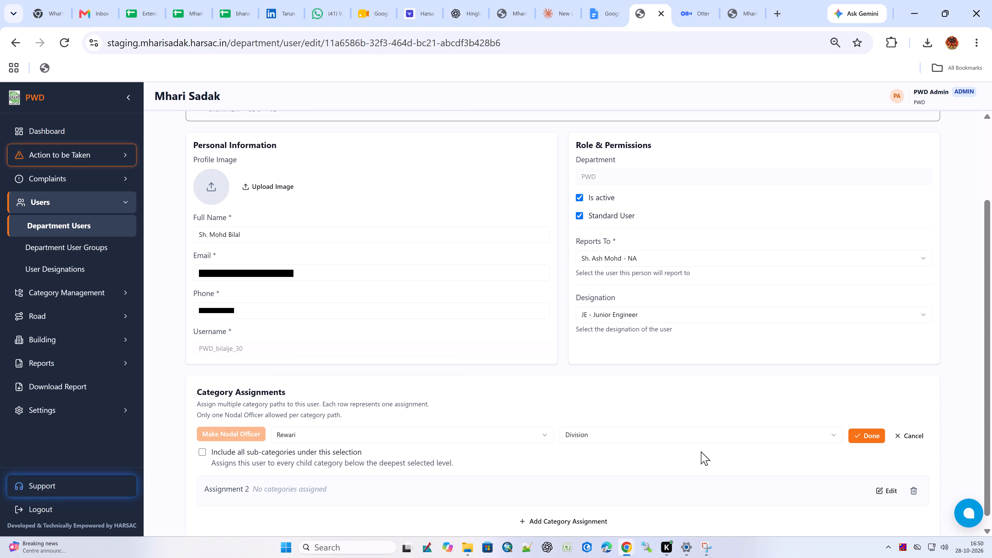
pyautogui.click(835, 431)
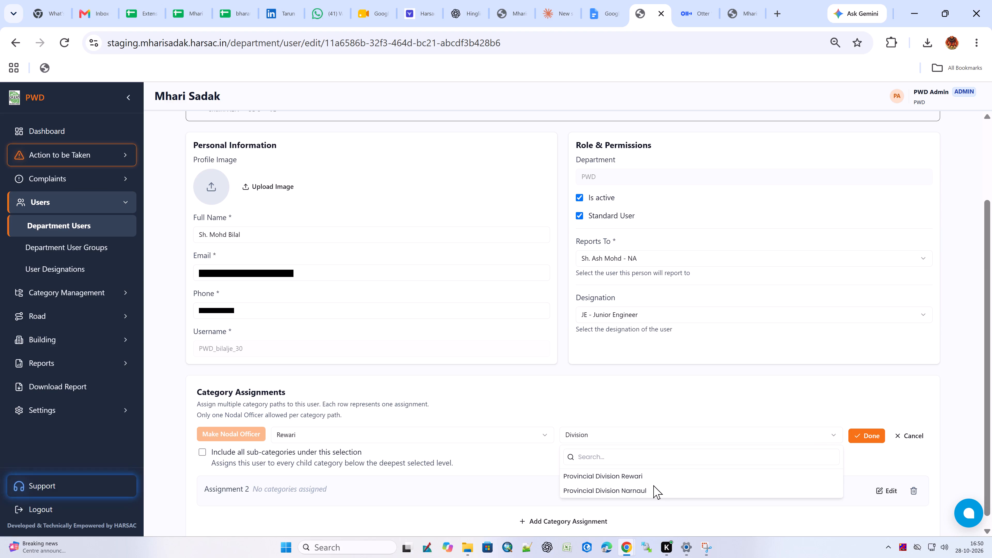
pyautogui.click(650, 475)
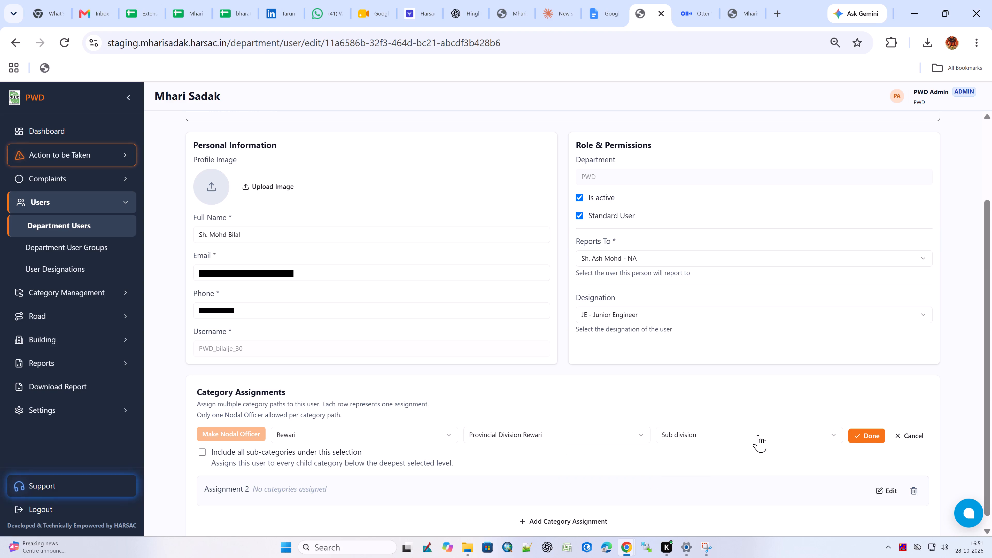
pyautogui.click(834, 435)
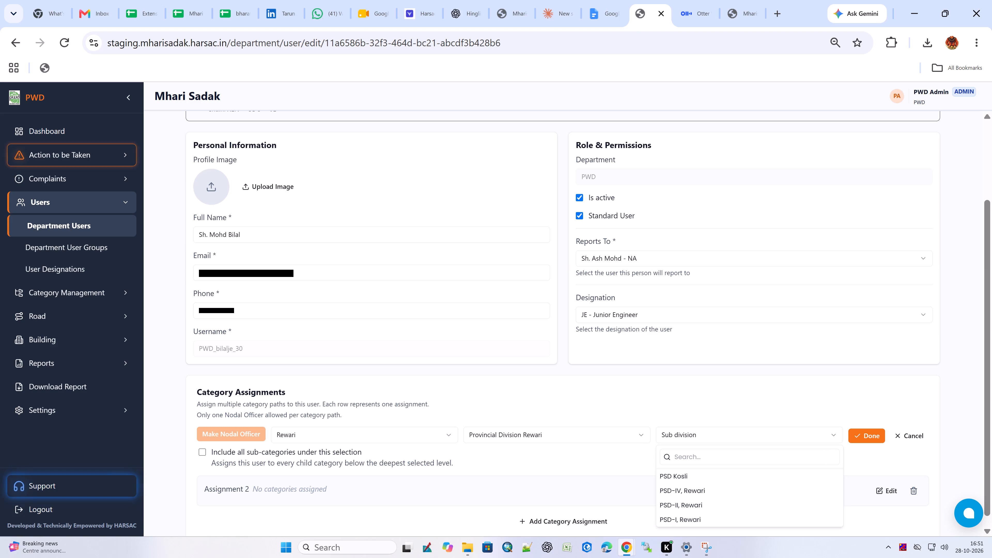
pyautogui.click(706, 490)
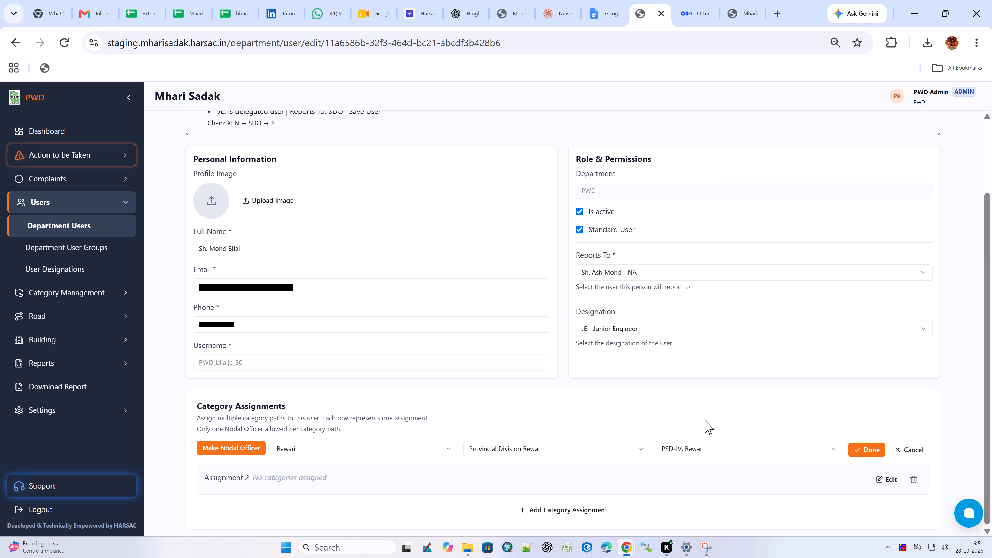
# Set Assignment 2 to the same path: circle Rewari, division Provincial Division Rewari, sub division PSD-IV, Rewari.
pyautogui.click(495, 474)
pyautogui.click(888, 478)
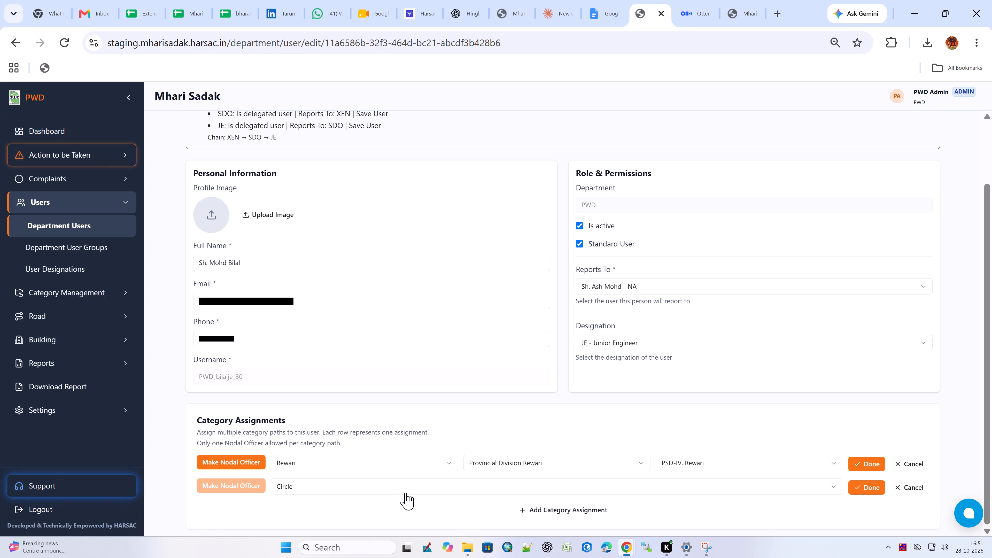
pyautogui.click(835, 486)
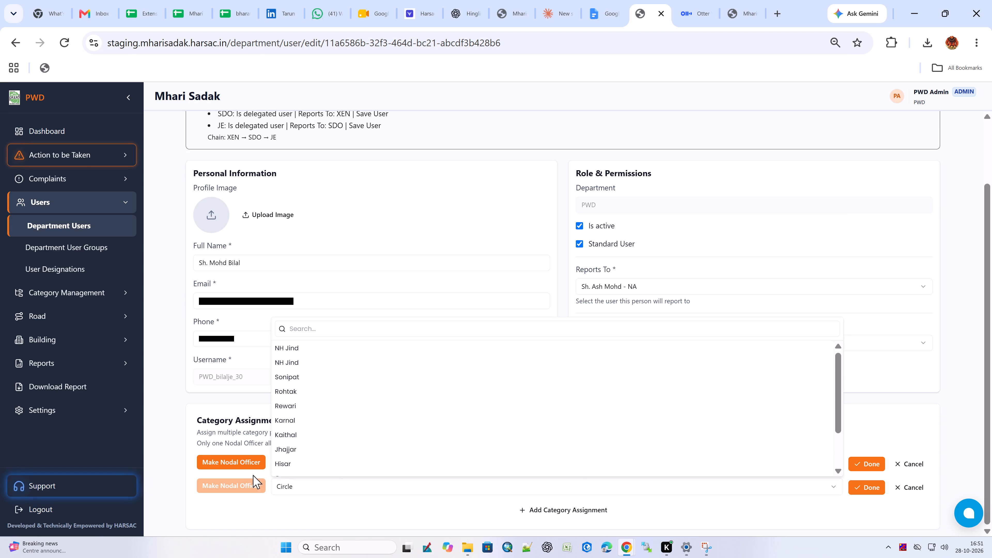
pyautogui.click(790, 490)
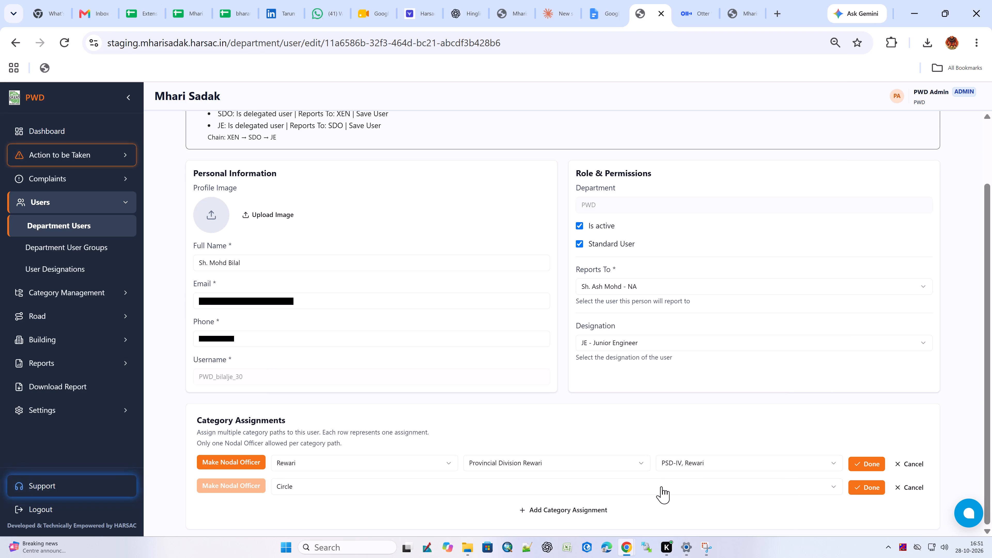
pyautogui.click(834, 489)
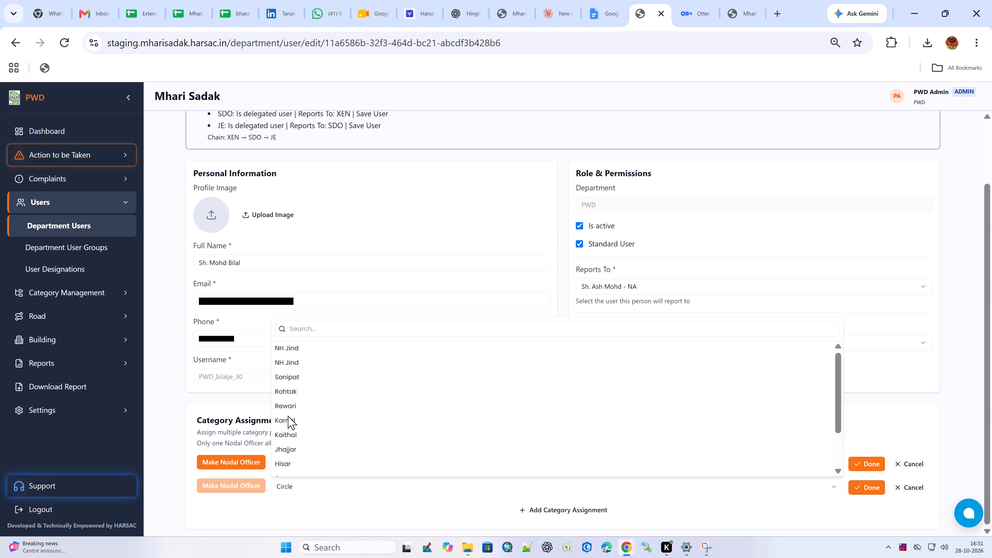
pyautogui.click(290, 407)
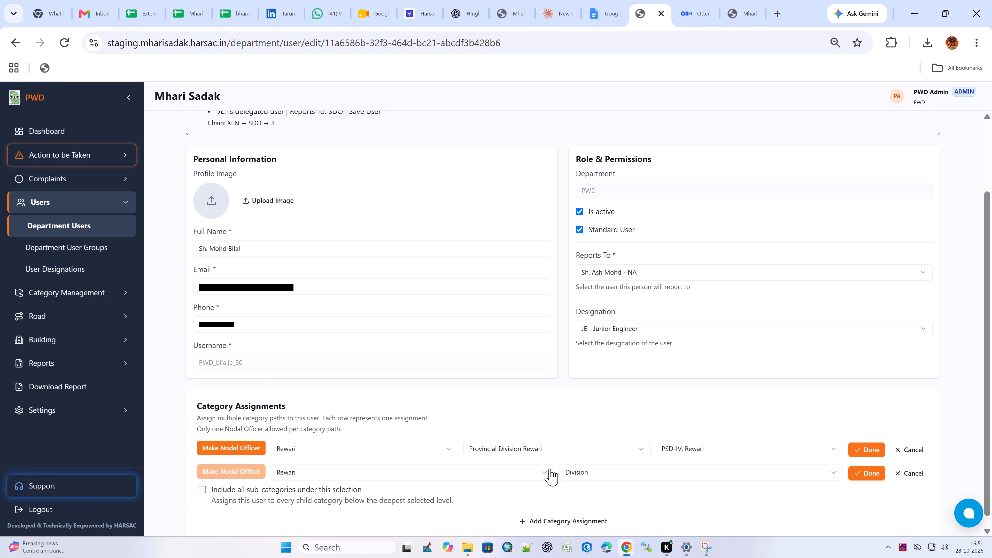
pyautogui.click(835, 474)
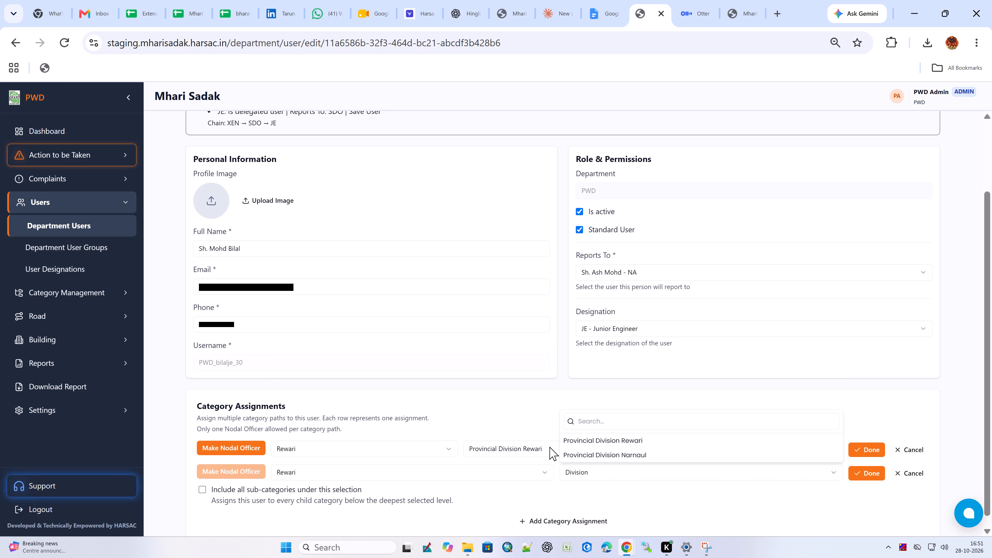
pyautogui.click(612, 445)
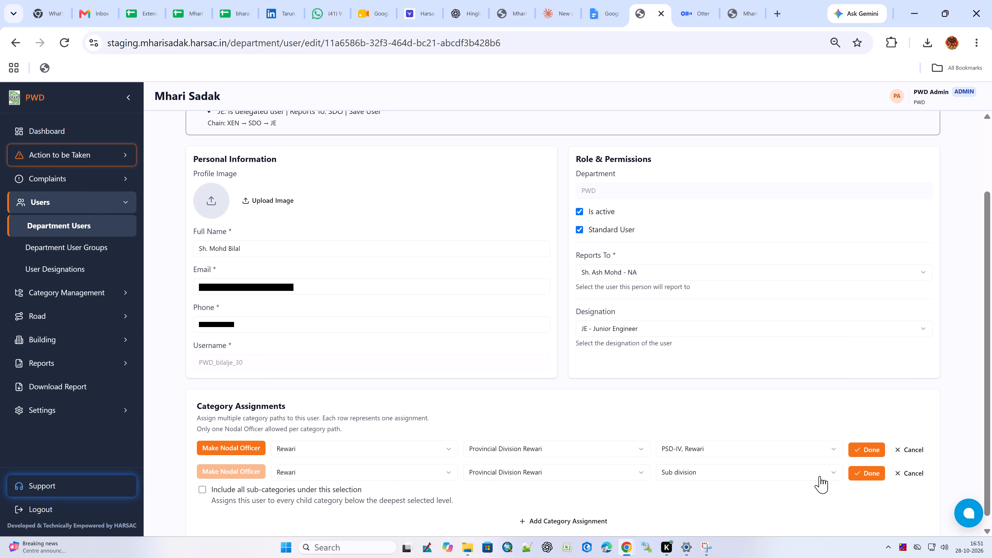
pyautogui.click(833, 474)
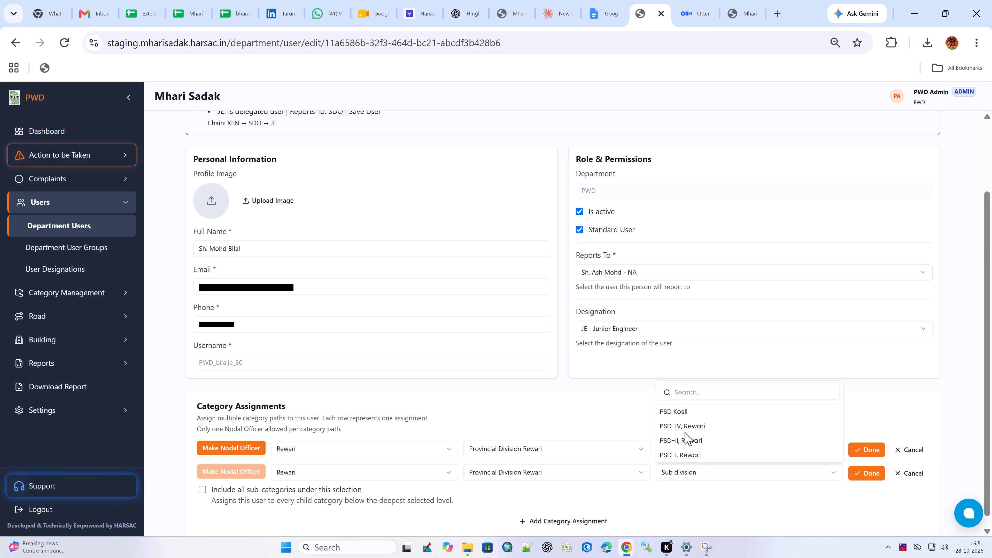
pyautogui.click(700, 431)
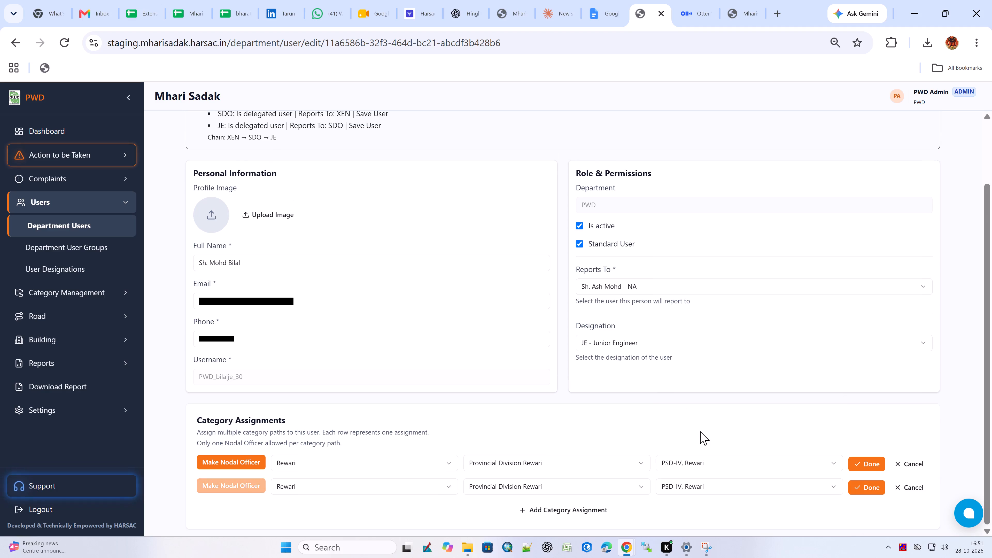
pyautogui.scroll(-2, 711, 479)
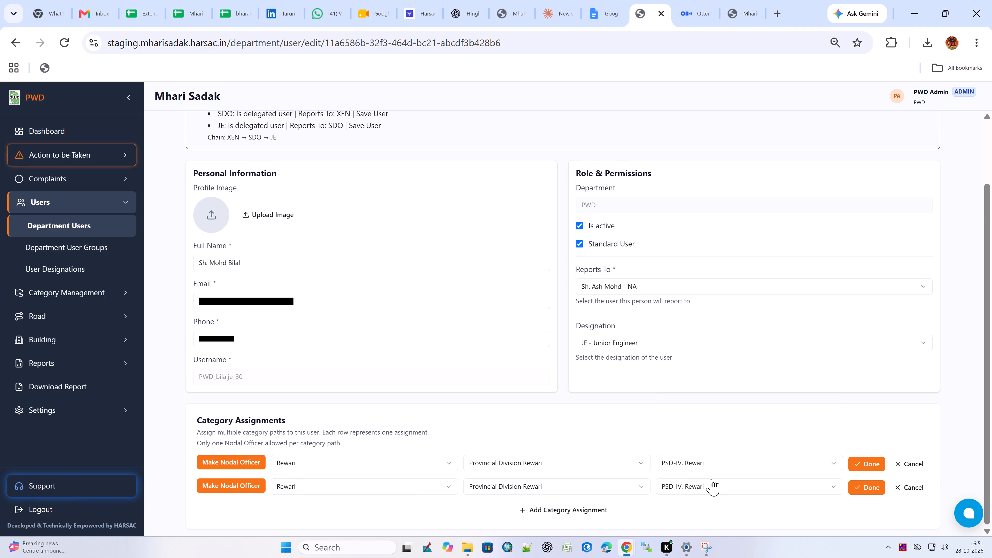
pyautogui.scroll(-1, 711, 479)
pyautogui.scroll(2, 329, 463)
pyautogui.scroll(7, 405, 427)
pyautogui.scroll(-4, 405, 427)
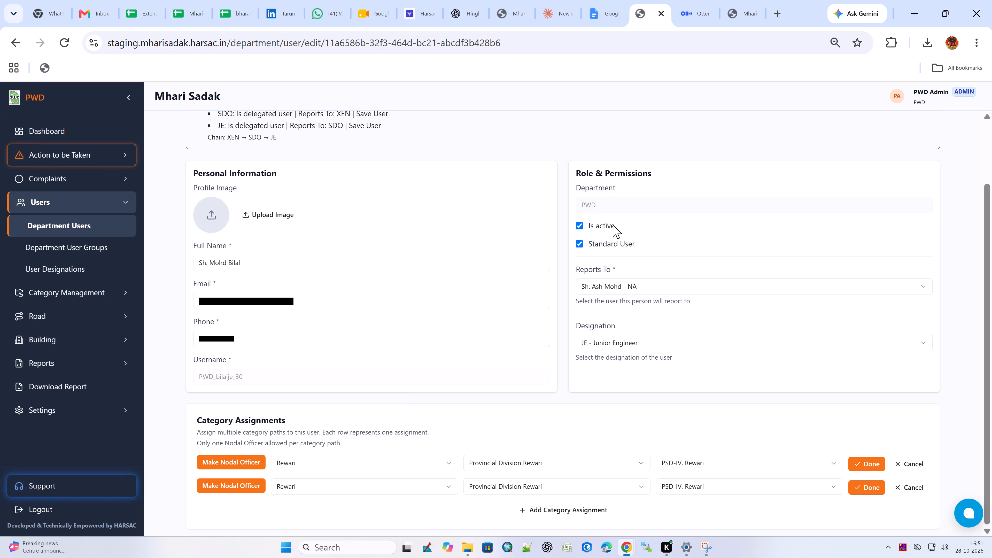
pyautogui.scroll(4, 492, 284)
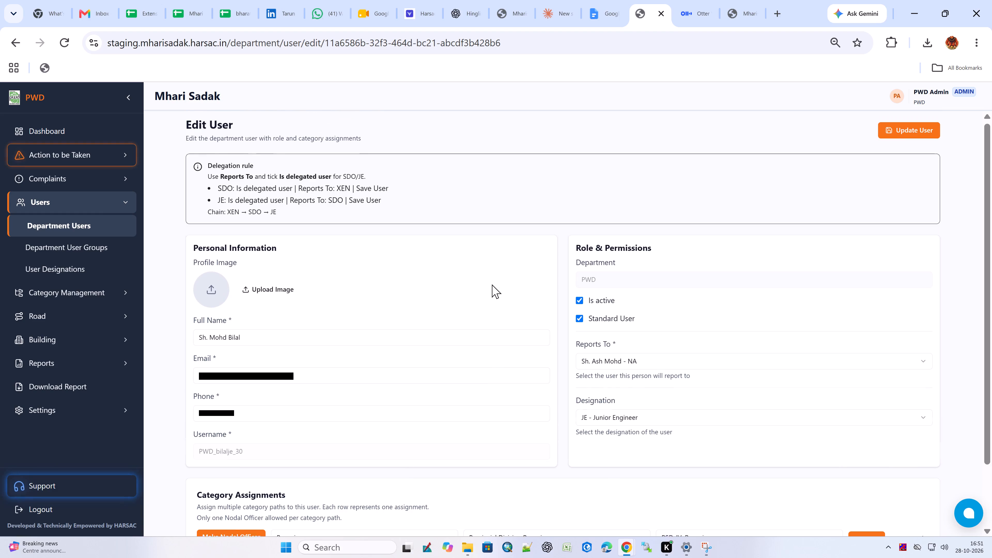
pyautogui.scroll(9, 492, 284)
pyautogui.scroll(-14, 627, 356)
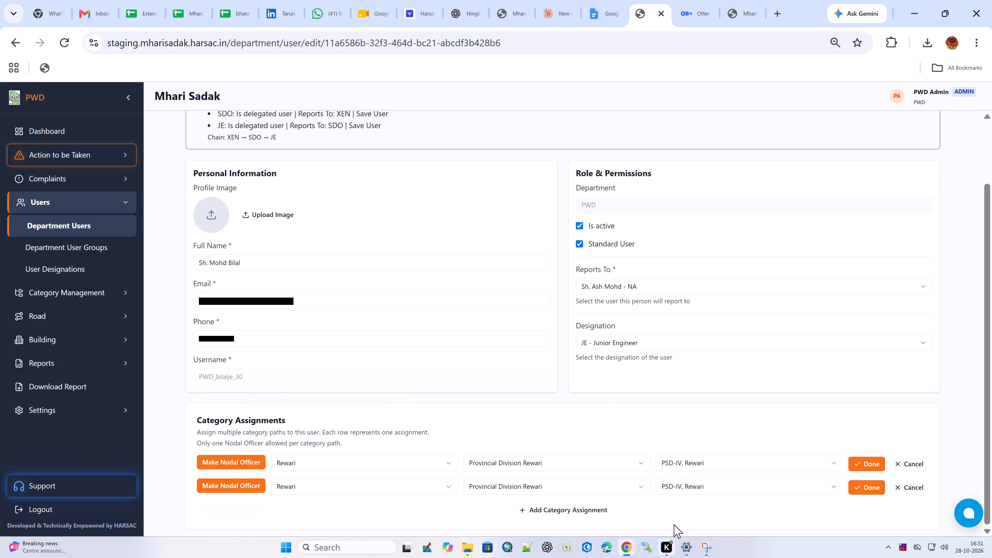
pyautogui.scroll(4, 680, 398)
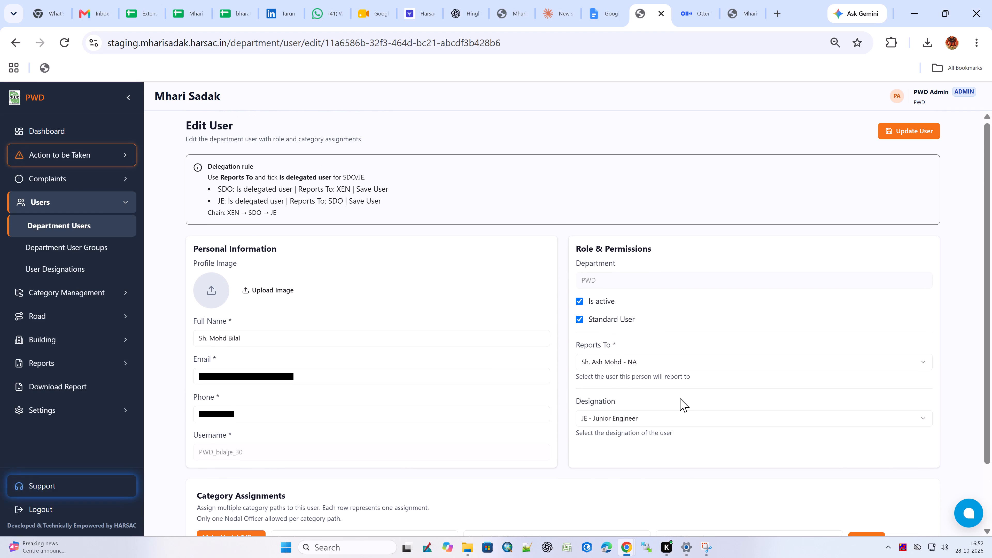
pyautogui.scroll(1, 680, 398)
pyautogui.scroll(-4, 106, 414)
pyautogui.scroll(-12, 306, 363)
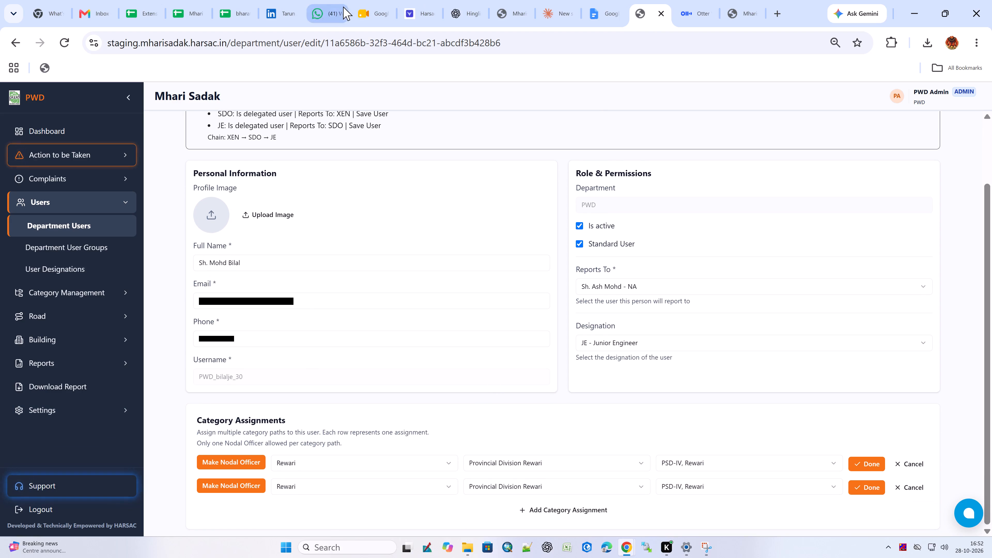
pyautogui.scroll(11, 813, 136)
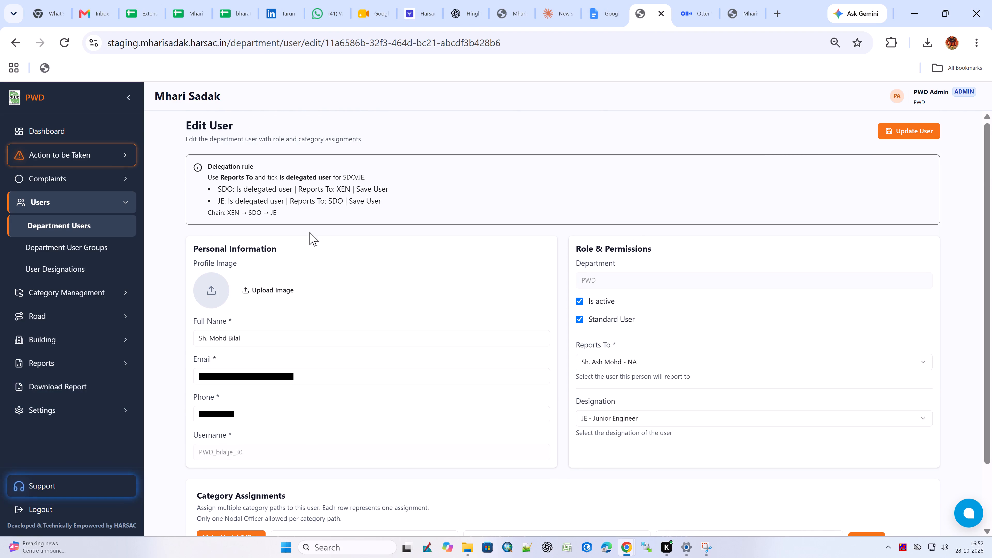
pyautogui.scroll(3, 291, 214)
pyautogui.scroll(3, 175, 177)
pyautogui.scroll(2, 231, 142)
pyautogui.scroll(4, 159, 113)
pyautogui.scroll(3, 242, 114)
pyautogui.scroll(3, 551, 298)
pyautogui.scroll(-1, 562, 349)
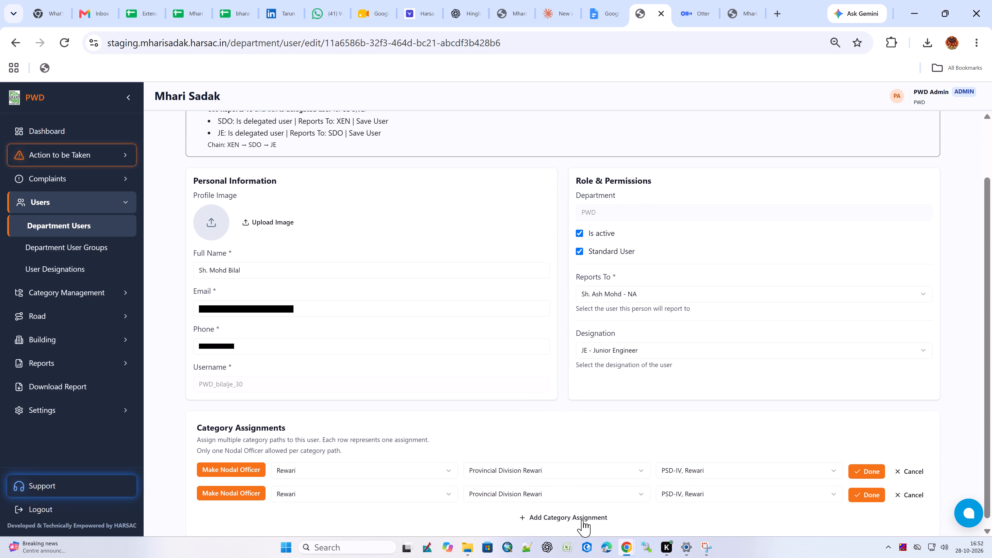
pyautogui.scroll(-3, 681, 412)
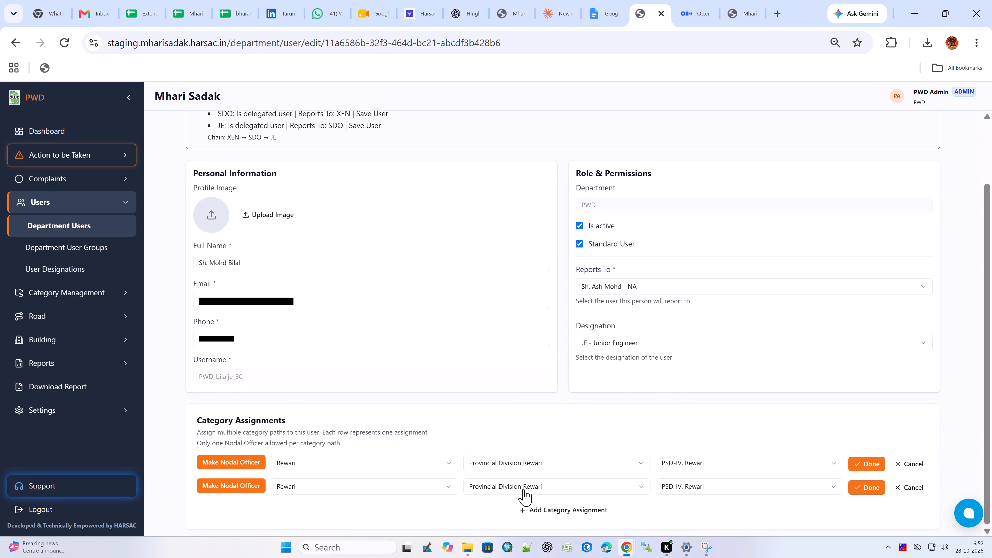
pyautogui.click(536, 508)
# Set Assignment 3 to circle Sonipat, division Provincial Division No.1 Sonipat and sub division Ganaur.
pyautogui.scroll(-4, 813, 289)
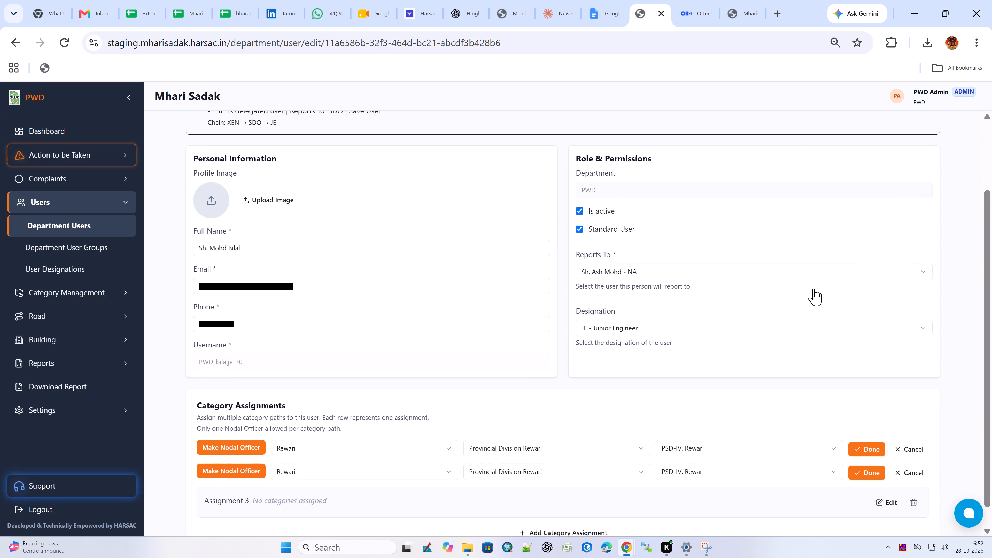
pyautogui.click(881, 481)
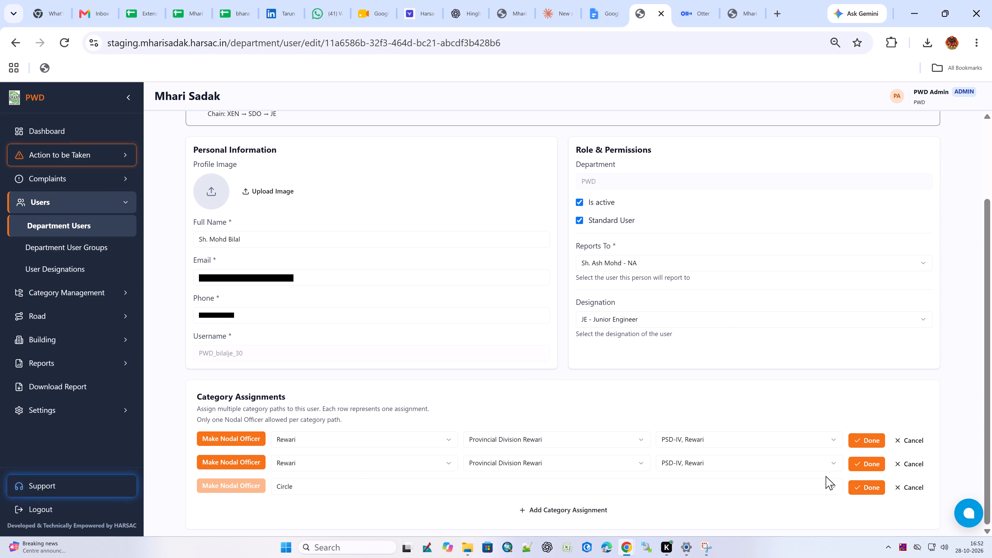
pyautogui.click(833, 489)
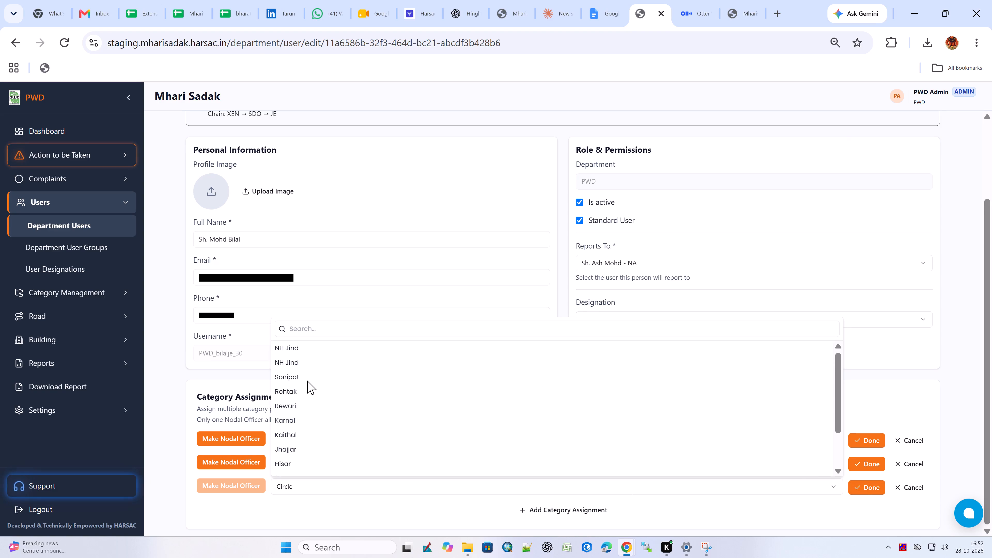
pyautogui.click(291, 379)
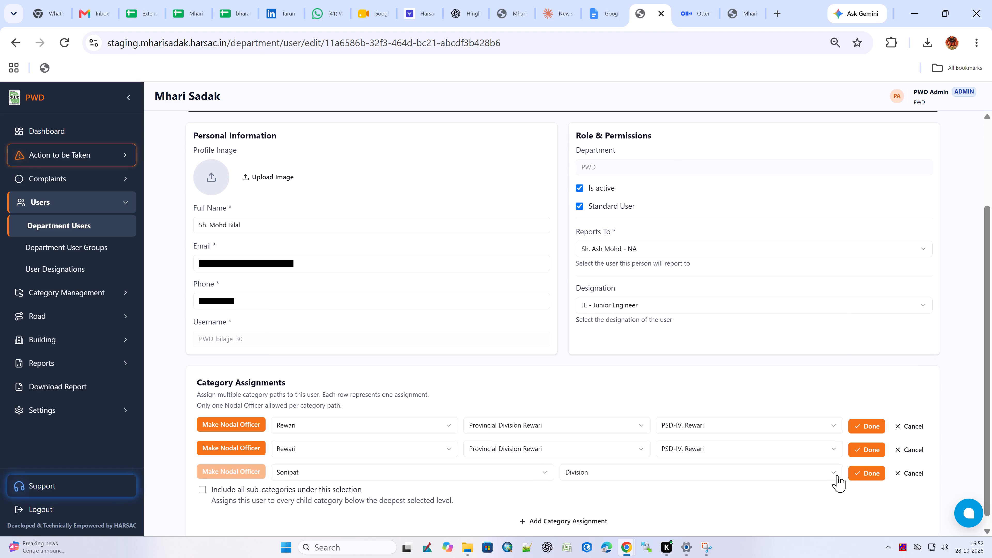
pyautogui.click(835, 472)
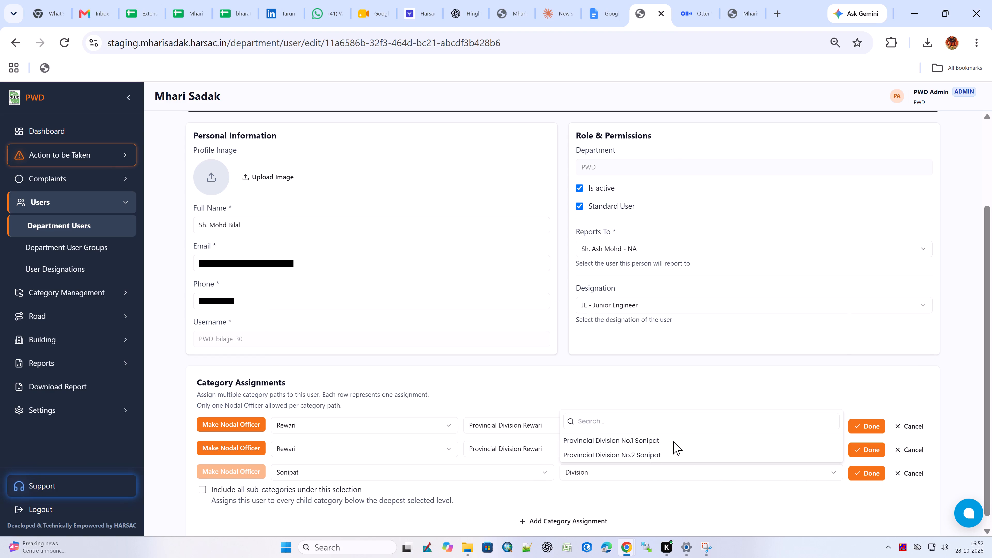
pyautogui.click(673, 441)
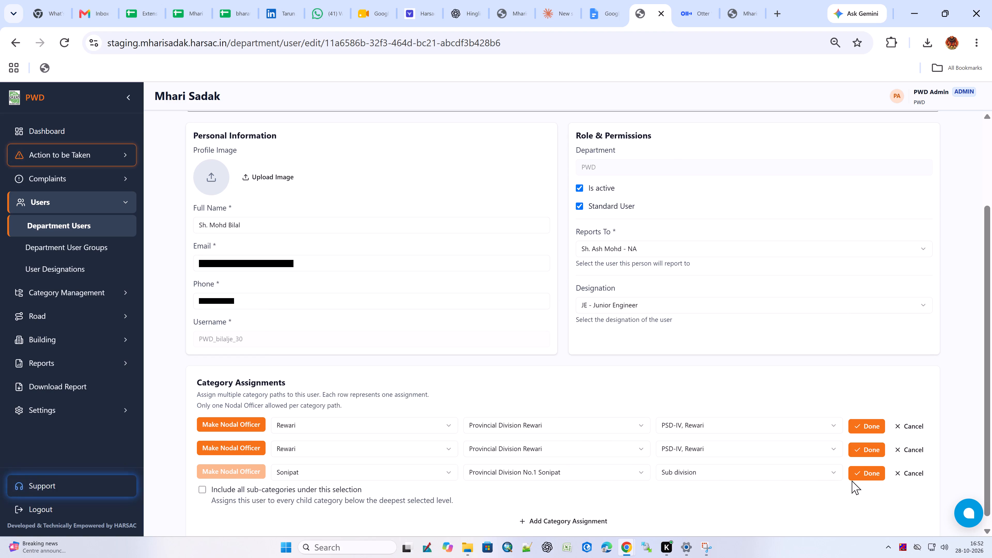
pyautogui.click(839, 475)
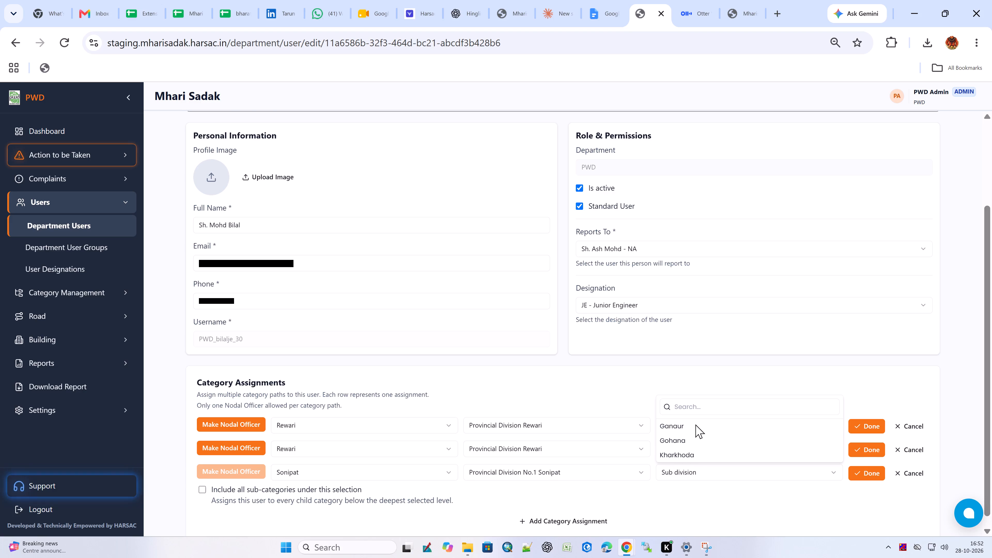
pyautogui.click(695, 424)
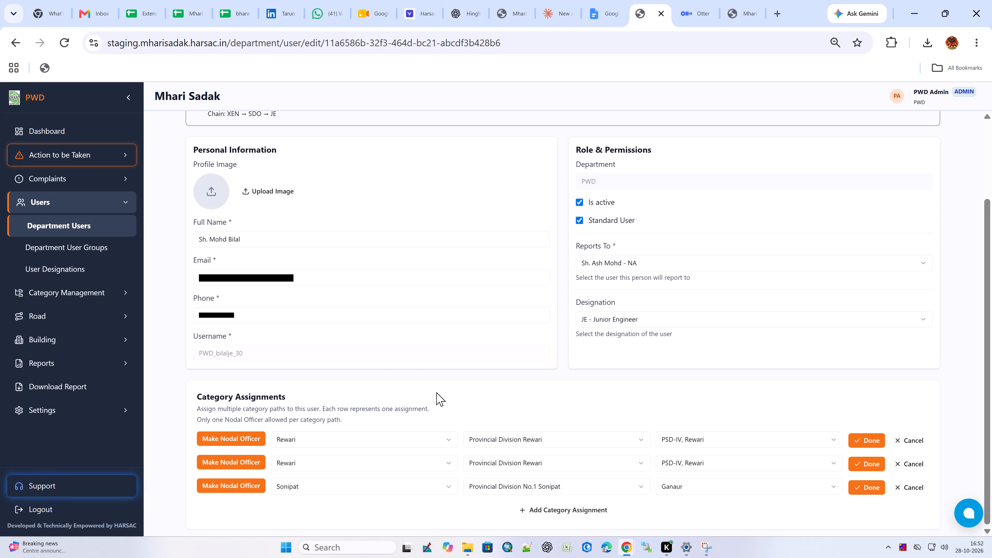
pyautogui.scroll(-4, 459, 420)
pyautogui.scroll(3, 769, 438)
pyautogui.scroll(-5, 769, 438)
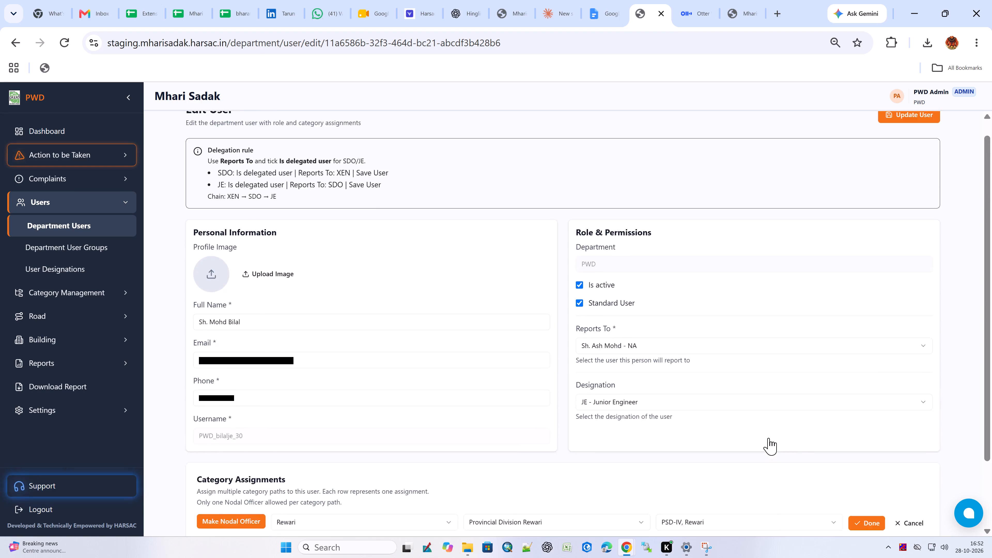
pyautogui.scroll(-3, 813, 468)
pyautogui.scroll(17, 820, 469)
pyautogui.scroll(-6, 794, 292)
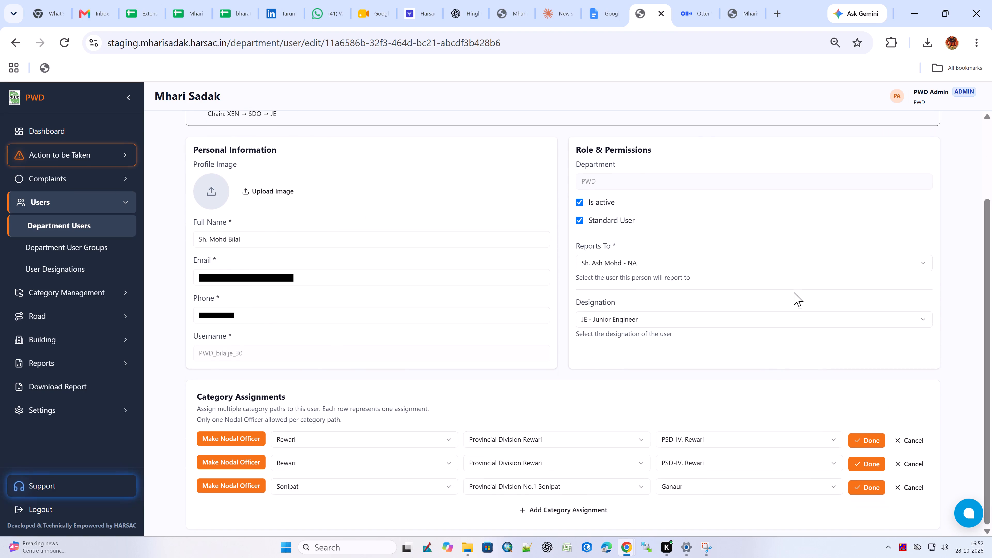
# Cancel the unsaved edits to all three category assignments of this Junior Engineer user.
pyautogui.scroll(-6, 794, 292)
pyautogui.click(901, 436)
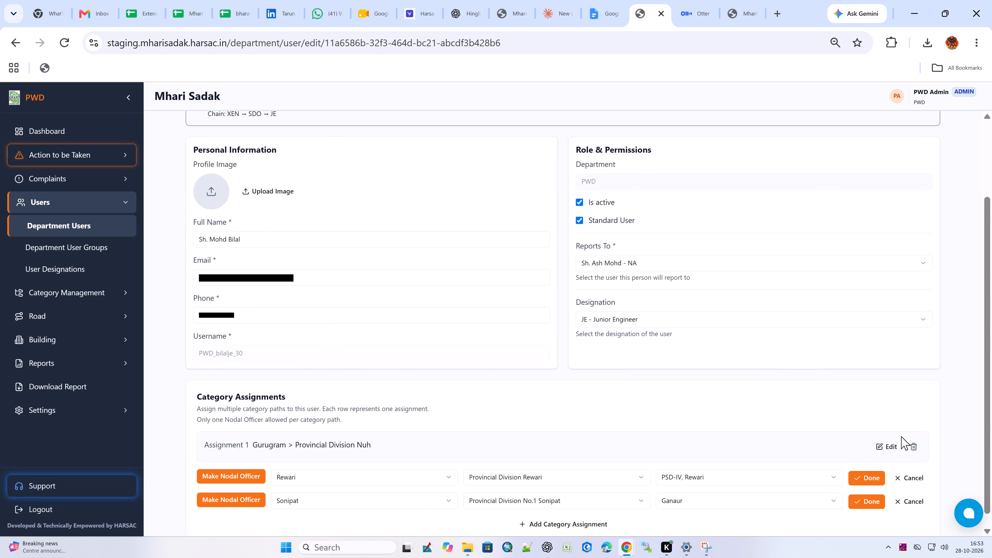
pyautogui.click(901, 484)
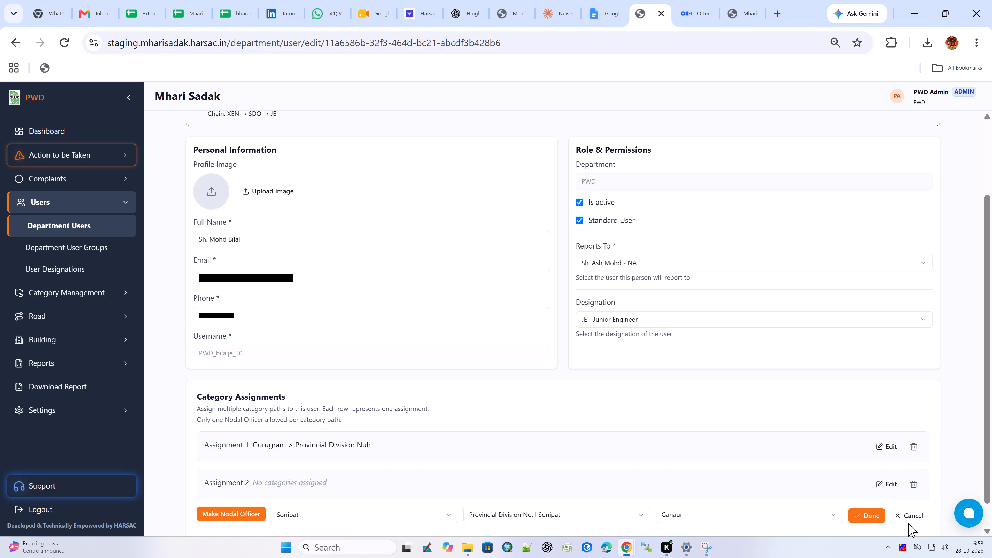
pyautogui.click(915, 514)
pyautogui.scroll(3, 841, 481)
pyautogui.scroll(-5, 841, 481)
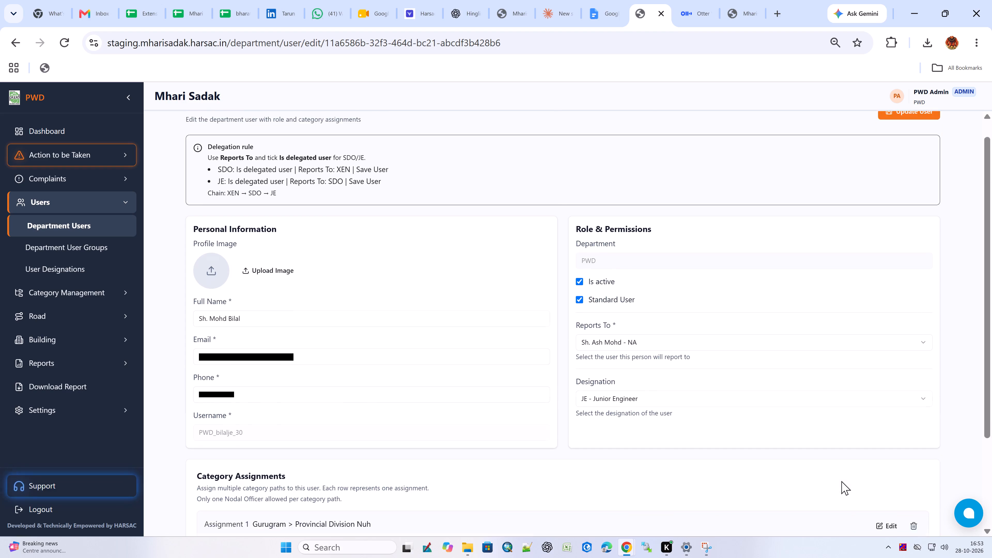
pyautogui.scroll(-4, 841, 481)
pyautogui.scroll(12, 841, 481)
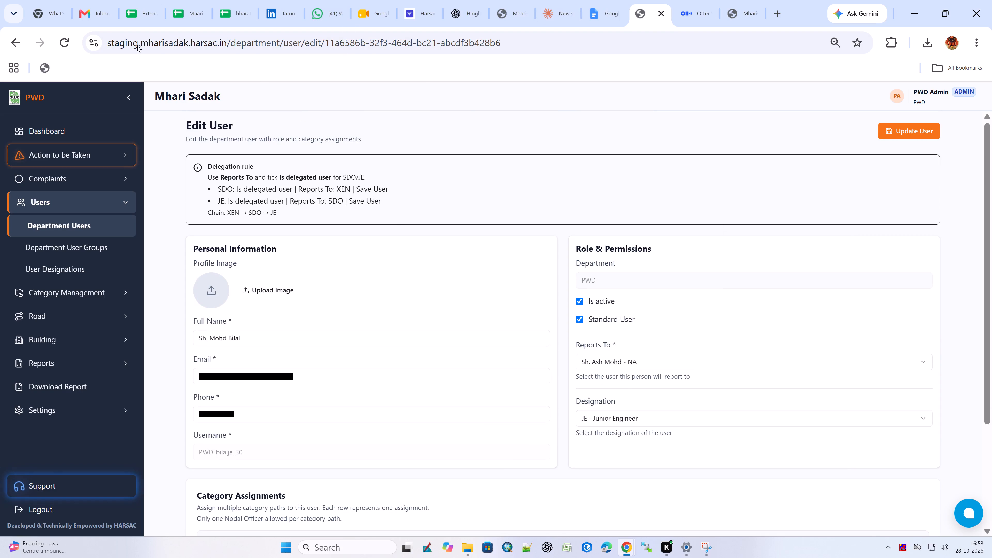
# Look through the open spreadsheets: Mhari sadak Complaints 2026, bharatdwj Sir report of mharisadak and Extension of Mharisadak 2025-2026.
pyautogui.click(186, 7)
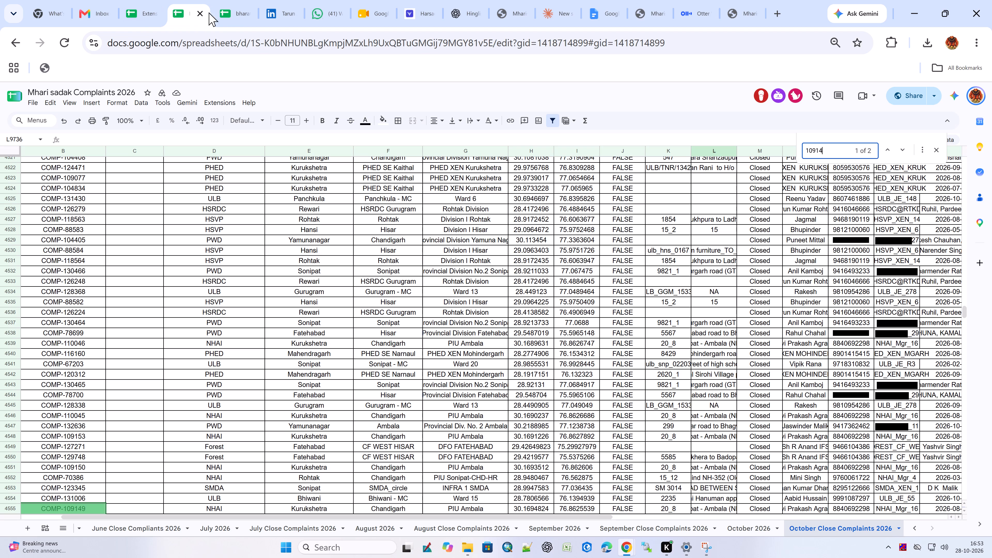
pyautogui.click(230, 8)
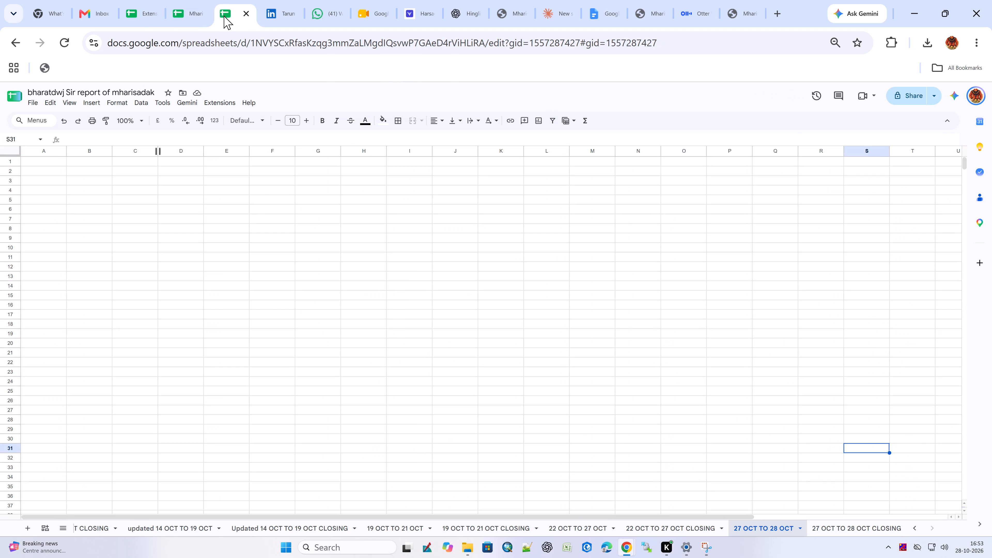
pyautogui.click(130, 11)
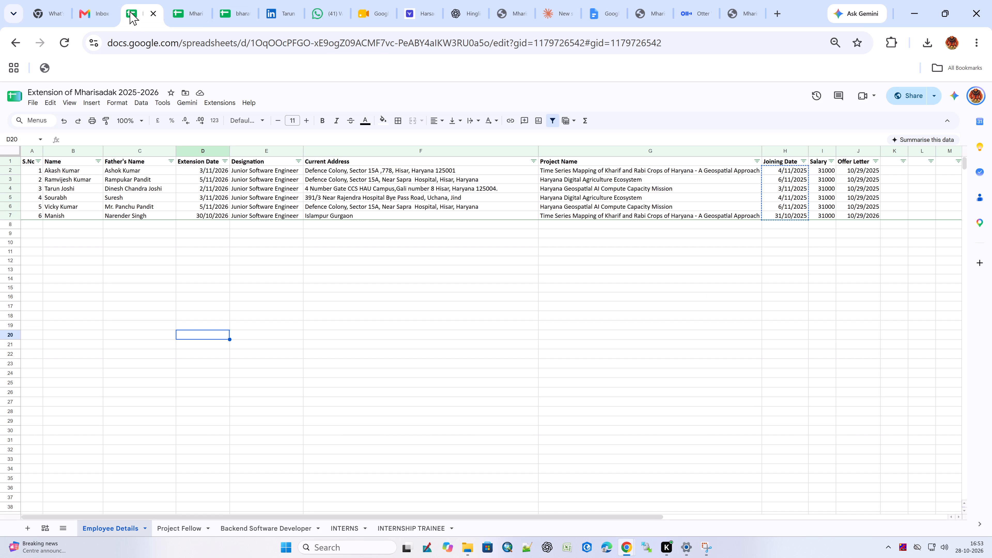
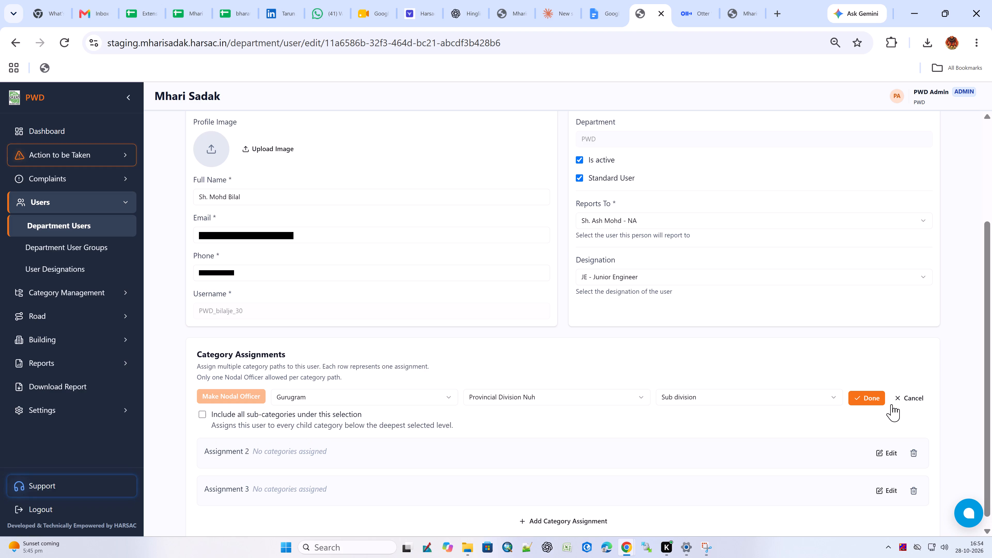
# Set Assignment 1's sub division to PSD-F.P. Jhirkha under Gurugram, Provincial Division Nuh, and finish editing it.
pyautogui.click(765, 407)
pyautogui.click(765, 405)
pyautogui.click(768, 397)
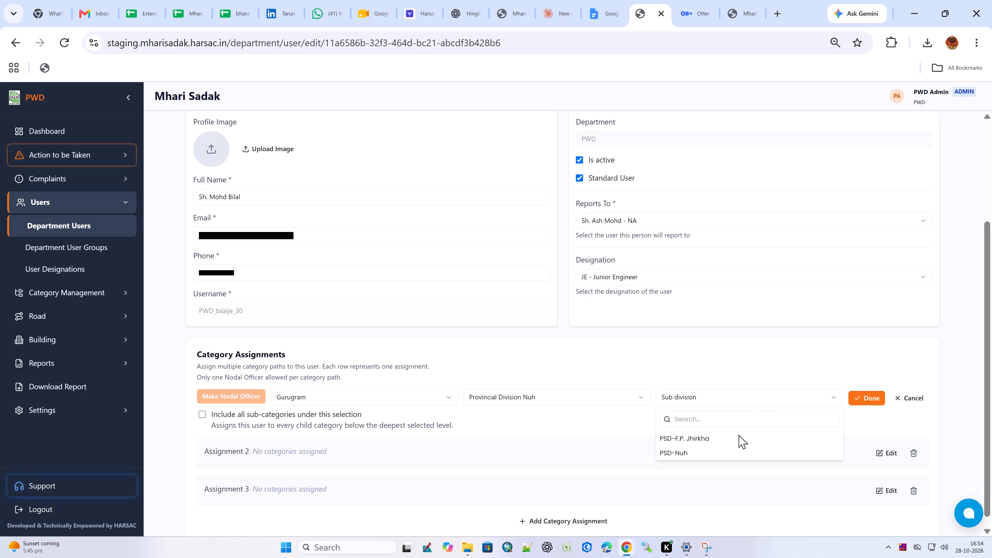
pyautogui.click(724, 439)
pyautogui.click(863, 413)
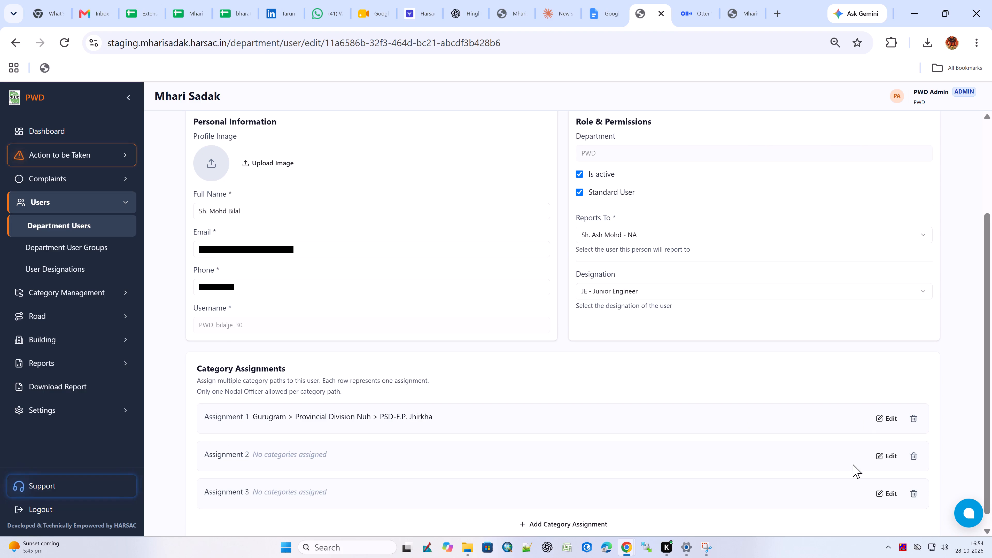
# Set Assignment 2 to Gurugram, Provincial Division Nuh, PSD-Nuh, try making the user its nodal officer, and finish editing it.
pyautogui.click(883, 457)
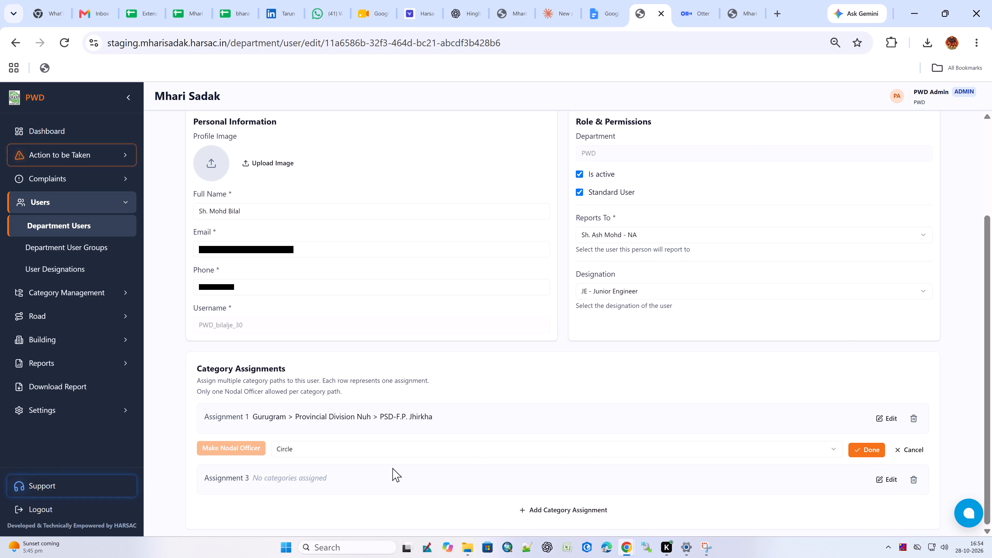
pyautogui.click(385, 455)
pyautogui.scroll(-7, 313, 355)
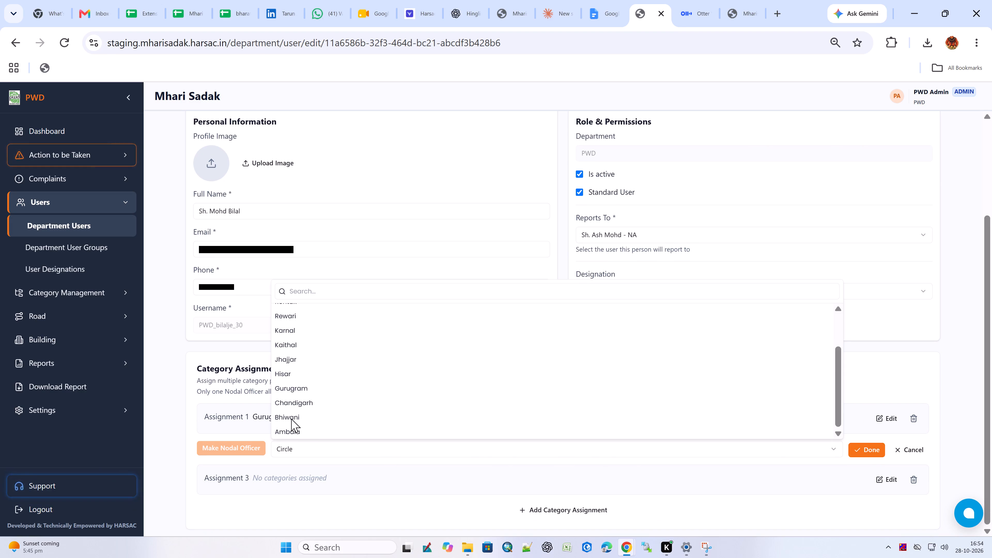
pyautogui.click(303, 385)
pyautogui.click(565, 446)
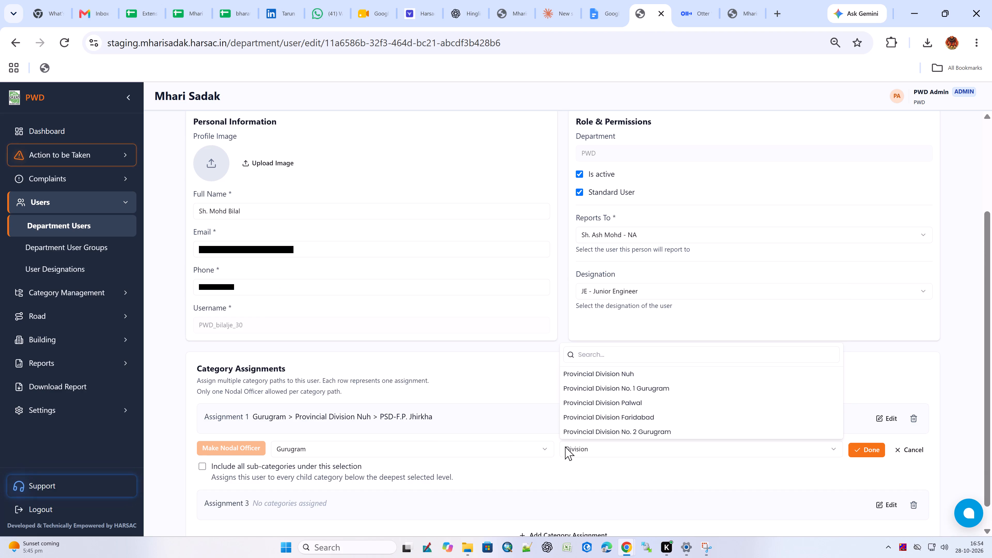
pyautogui.click(609, 370)
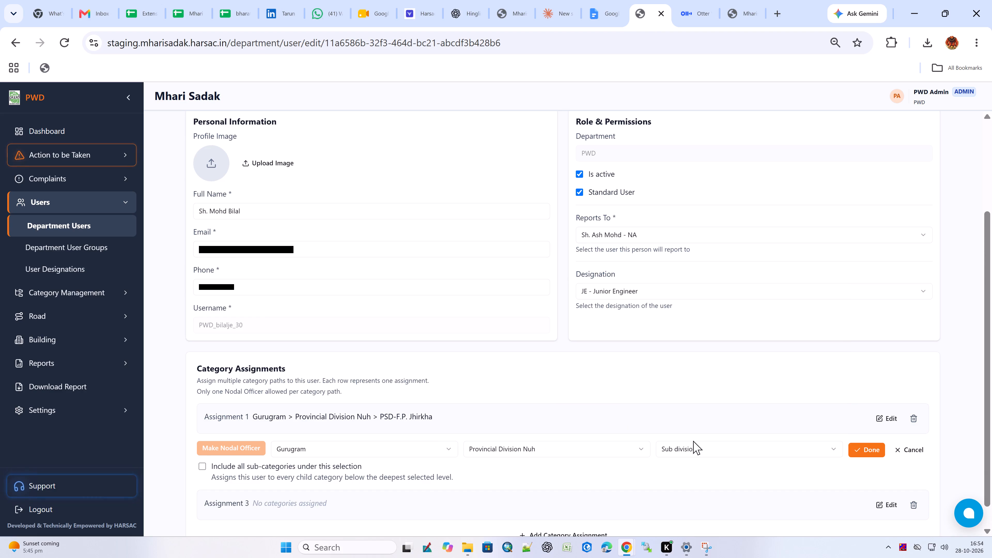
pyautogui.click(693, 444)
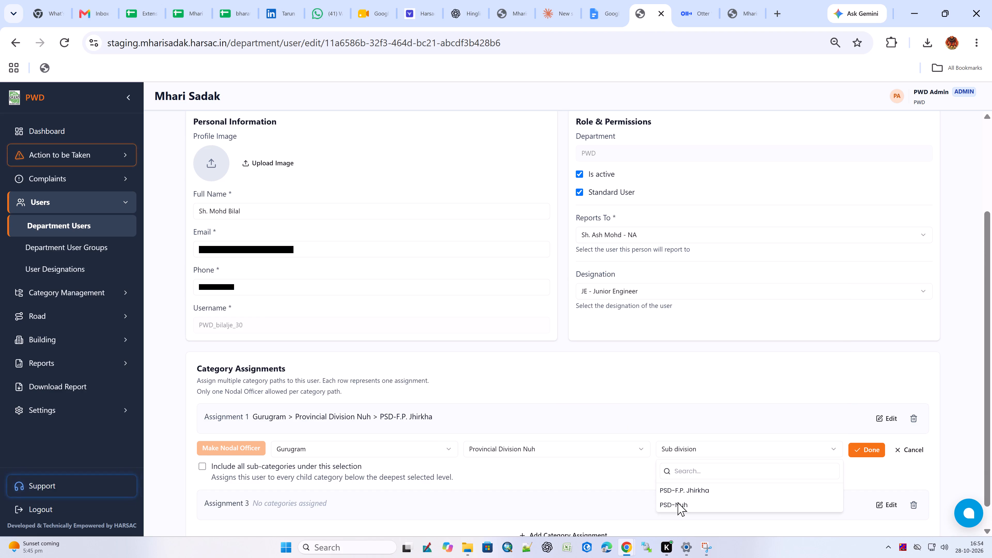
pyautogui.click(678, 505)
pyautogui.click(228, 442)
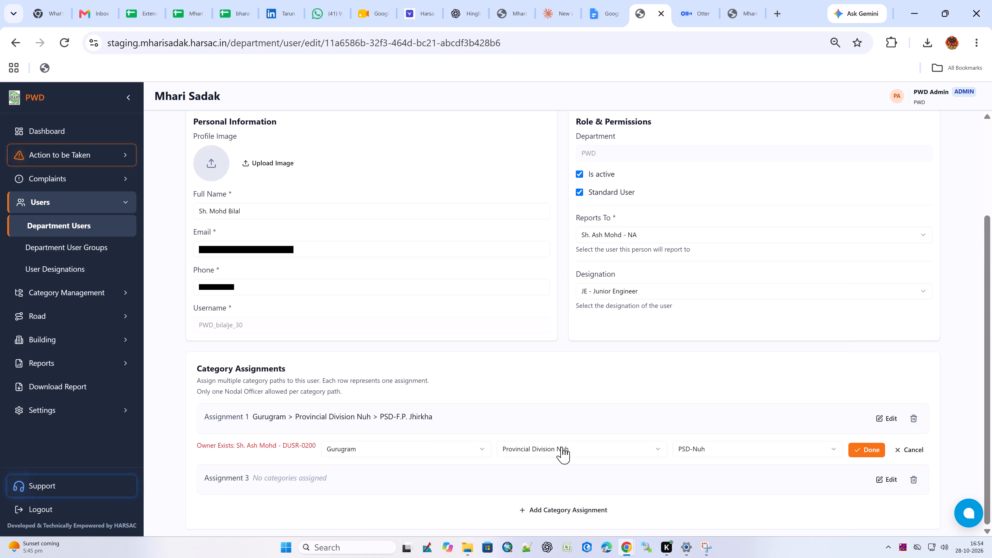
pyautogui.doubleClick(854, 452)
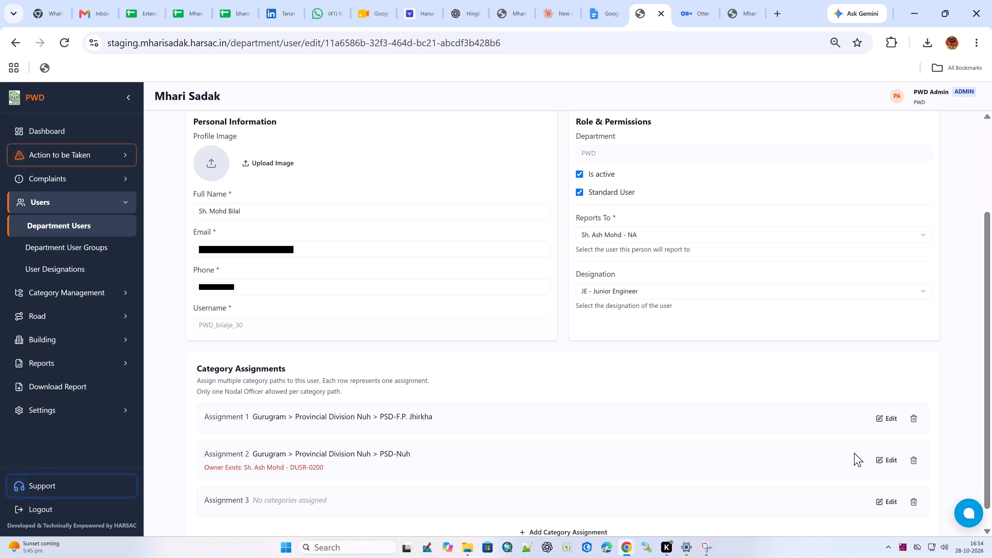
# Reopen Assignment 2 to check its nodal officer status, and leave it without changes.
pyautogui.click(878, 461)
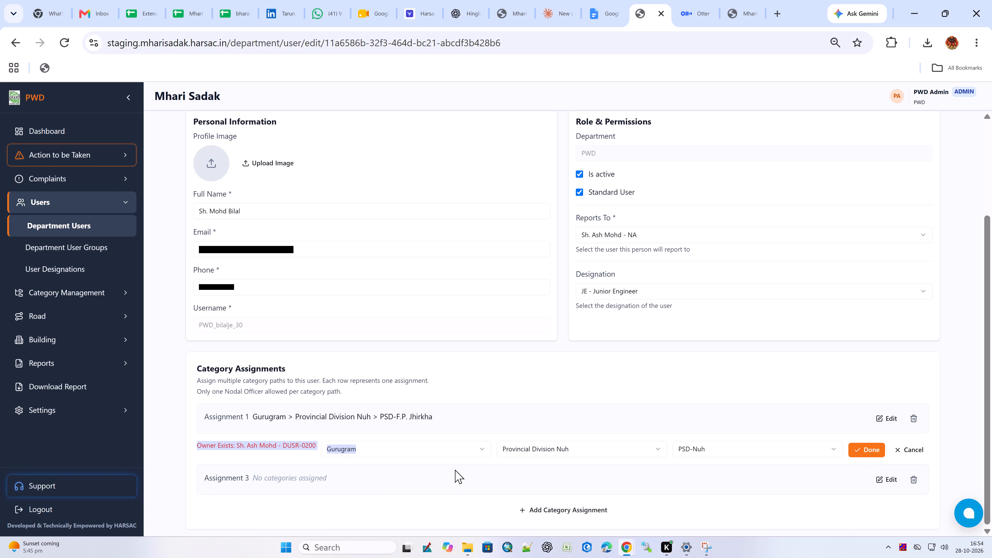
pyautogui.click(454, 468)
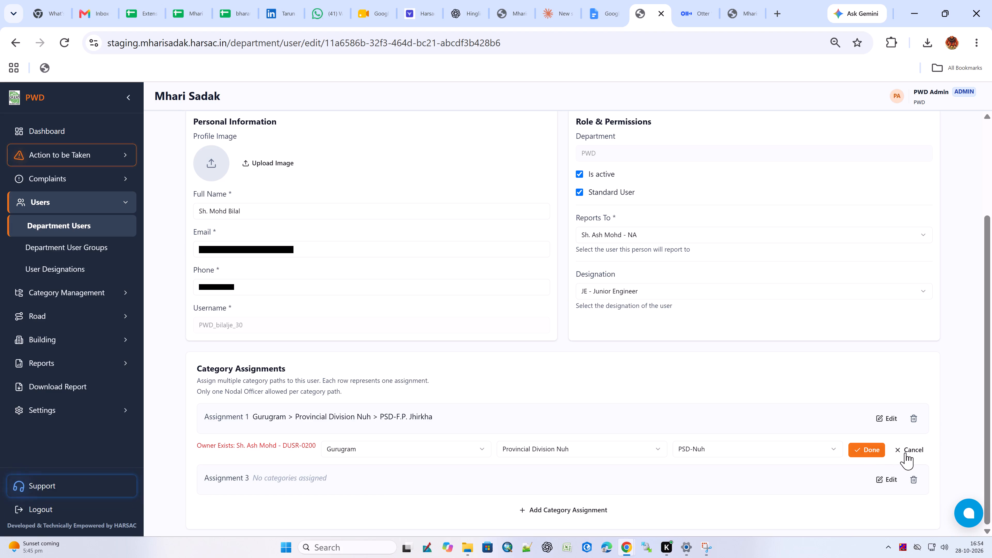
pyautogui.click(910, 451)
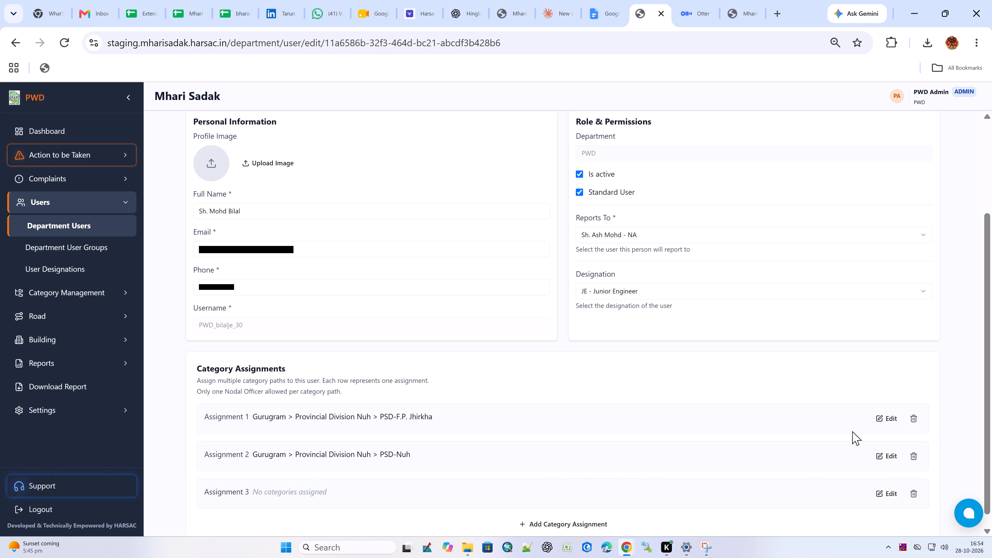
# Reopen Assignment 1 and try to make the user nodal officer for PSD-F.P. Jhirkha.
pyautogui.click(887, 419)
pyautogui.click(217, 412)
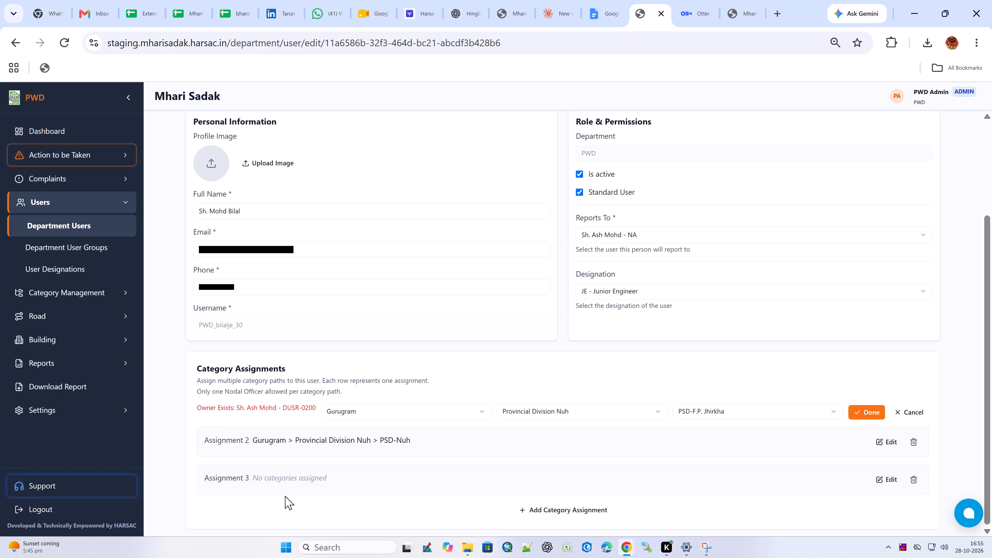
# Capture a screenshot of the user edit form, covering the personal information, role permissions and category assignments.
pyautogui.press('Print')
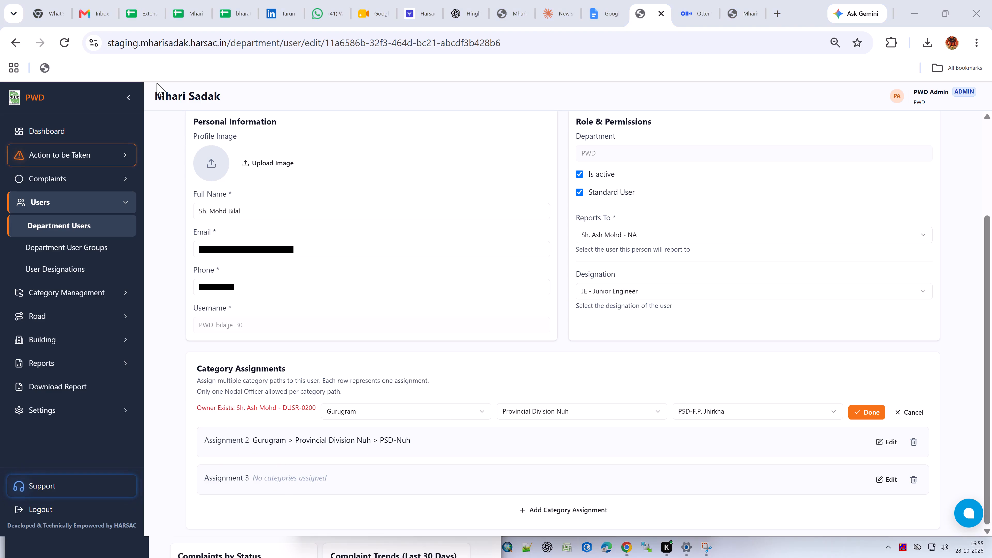
pyautogui.moveTo(150, 67); pyautogui.dragTo(982, 536)
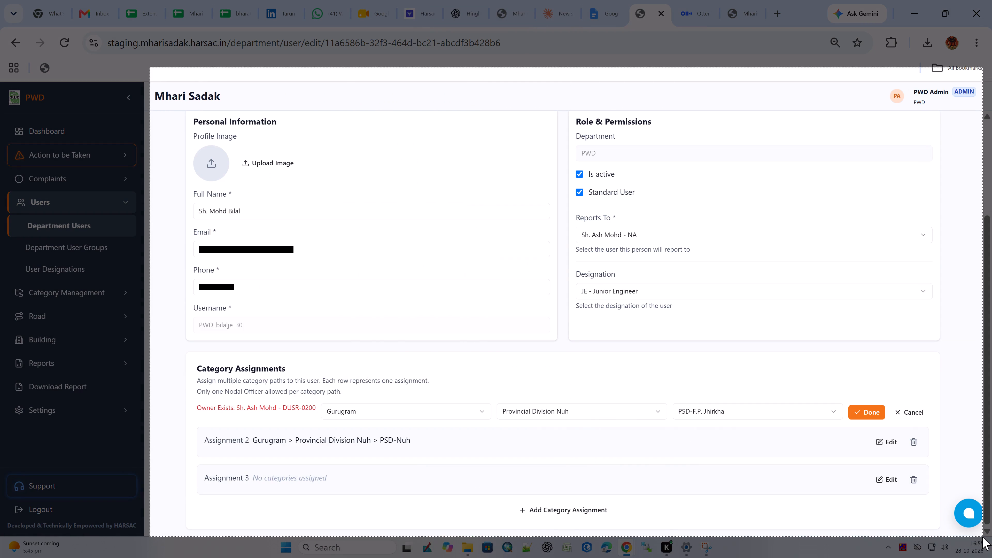
pyautogui.moveTo(982, 536); pyautogui.dragTo(986, 530)
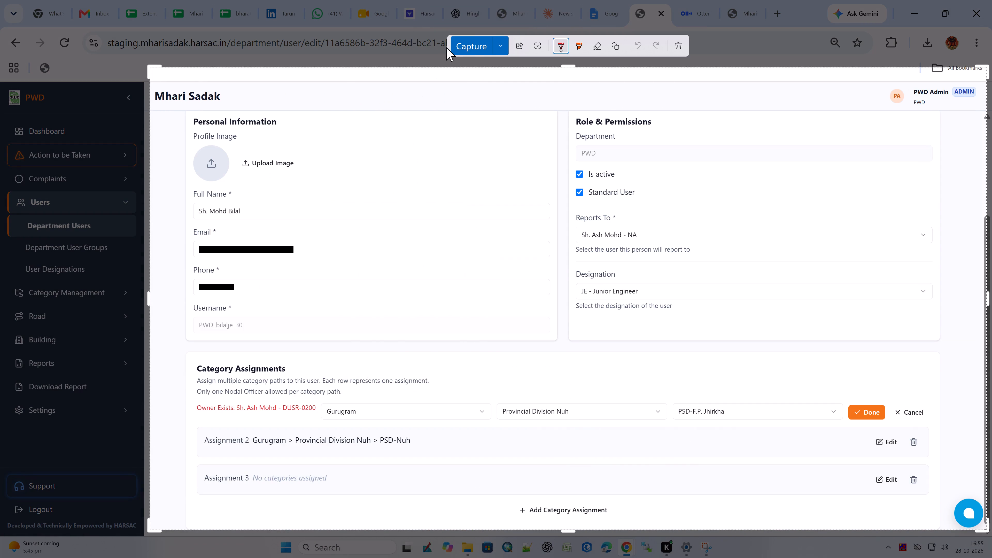
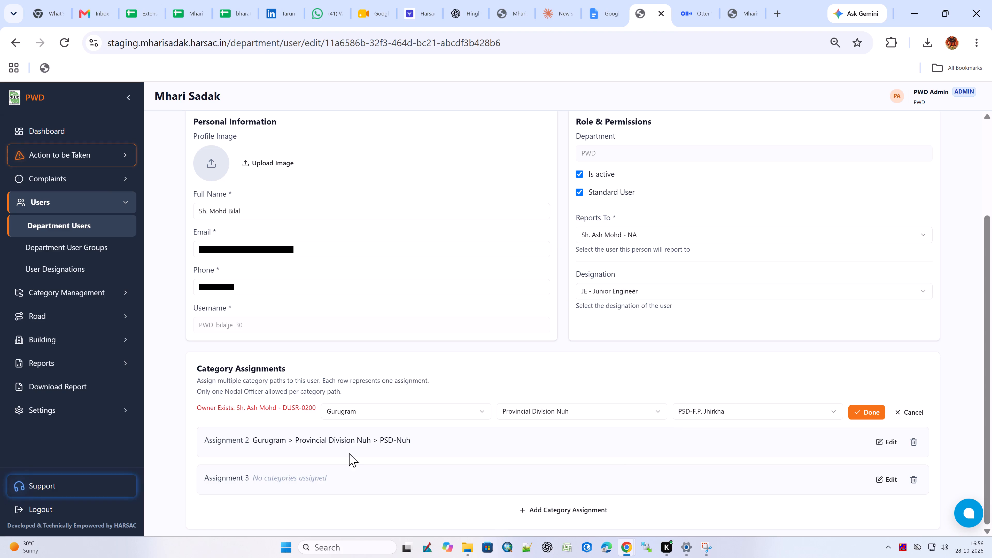
# Cancel the Assignment 1 edit and return to the department user list without updating the user.
pyautogui.click(913, 411)
pyautogui.scroll(5, 257, 270)
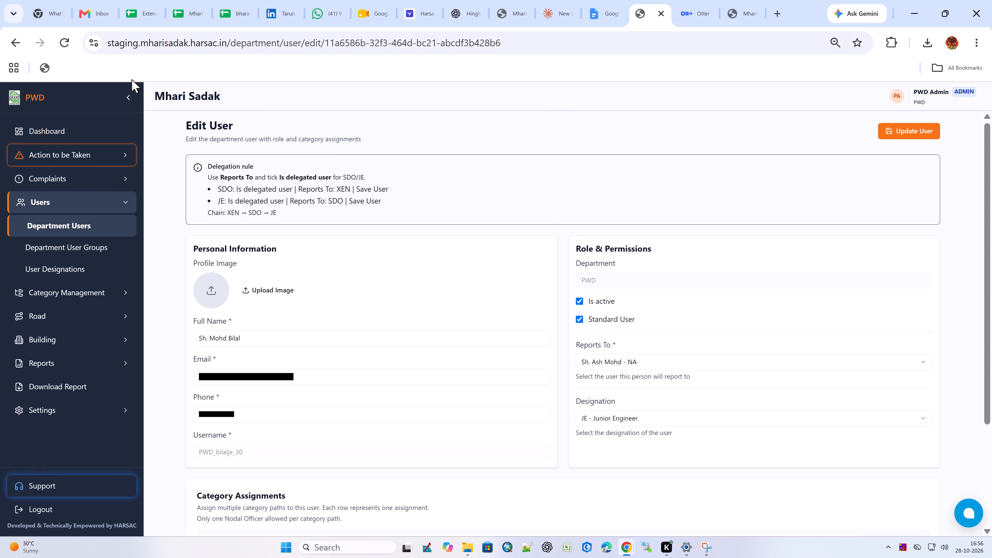
pyautogui.click(10, 36)
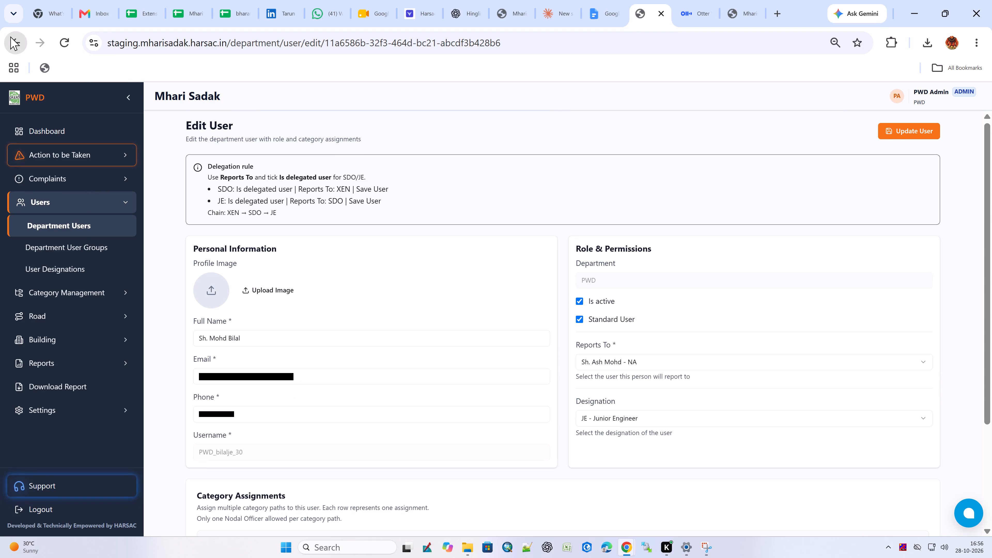
pyautogui.click(10, 36)
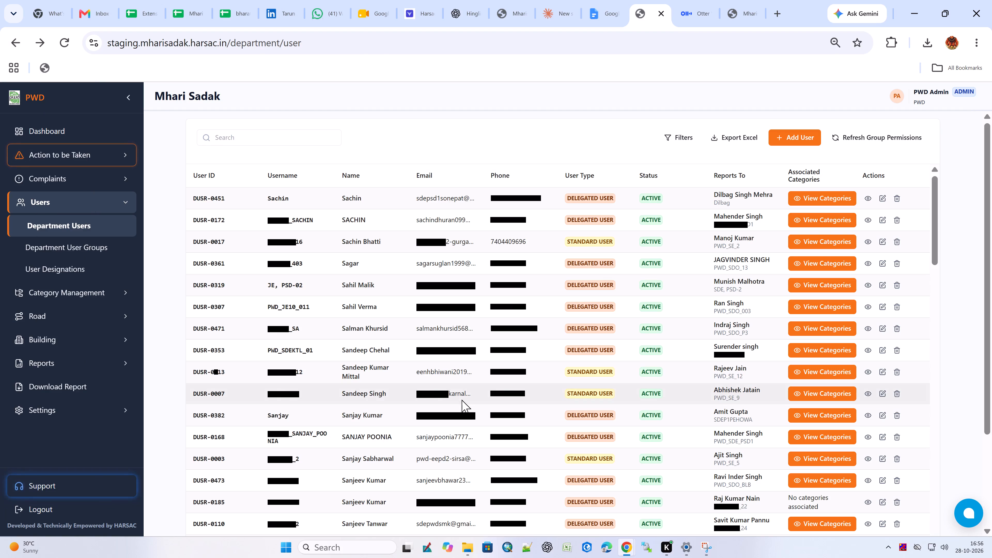
pyautogui.scroll(-4, 388, 406)
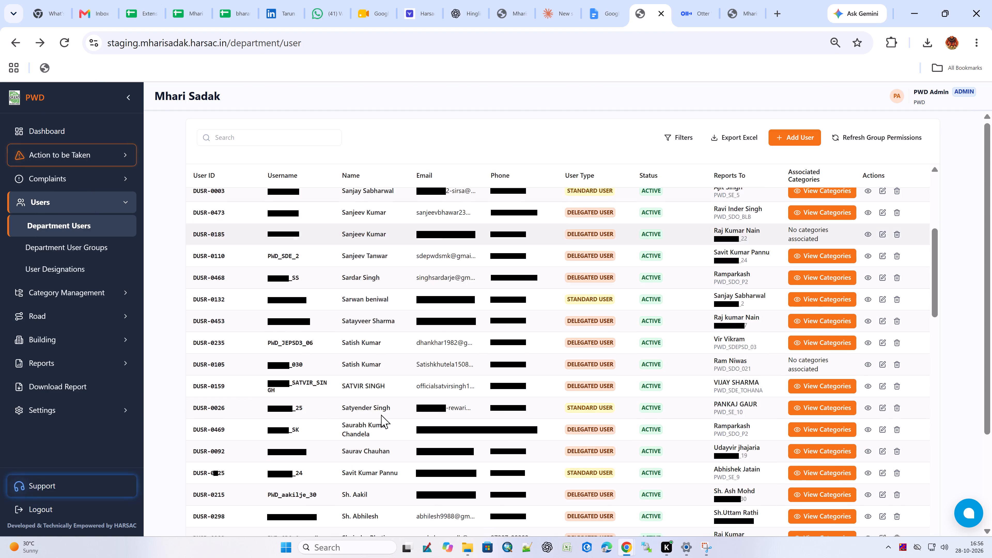
pyautogui.scroll(-13, 381, 415)
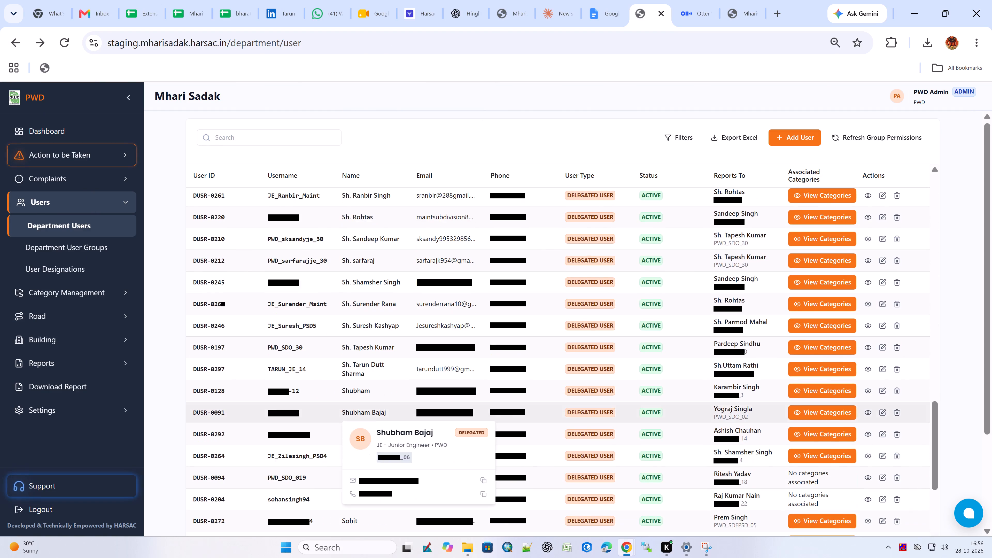
pyautogui.scroll(-18, 378, 413)
pyautogui.scroll(-5, 371, 410)
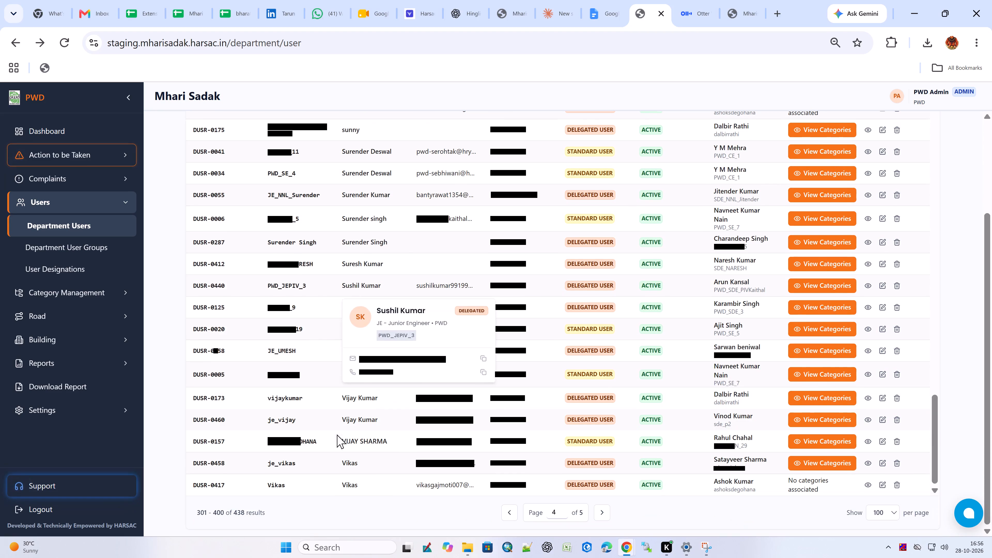
pyautogui.scroll(-4, 293, 437)
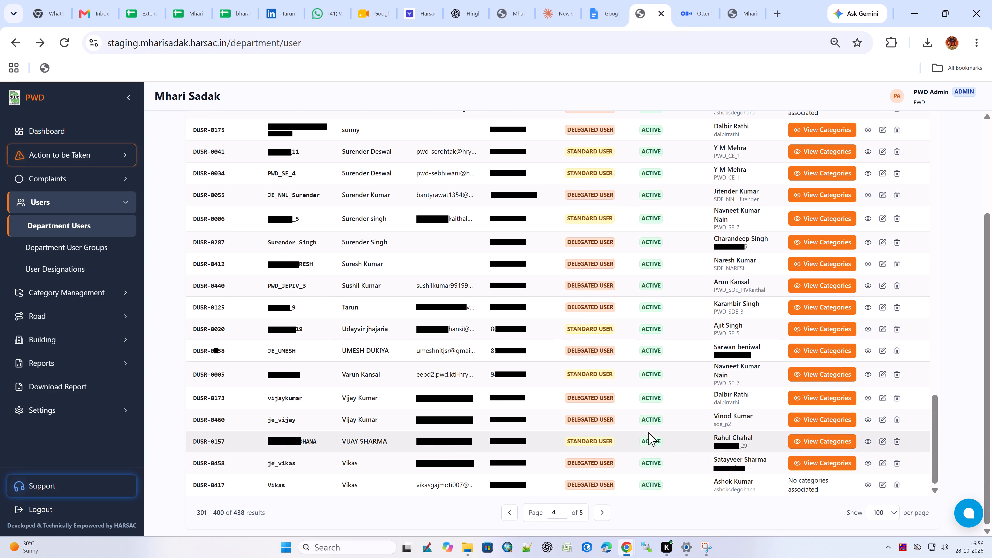
pyautogui.click(878, 441)
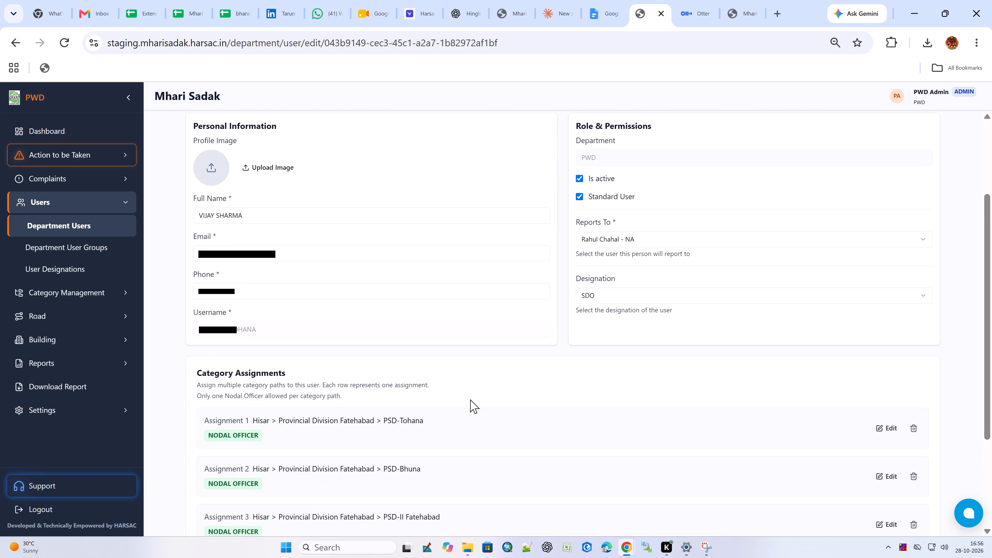
pyautogui.scroll(-4, 455, 417)
pyautogui.scroll(5, 277, 295)
pyautogui.scroll(4, 231, 150)
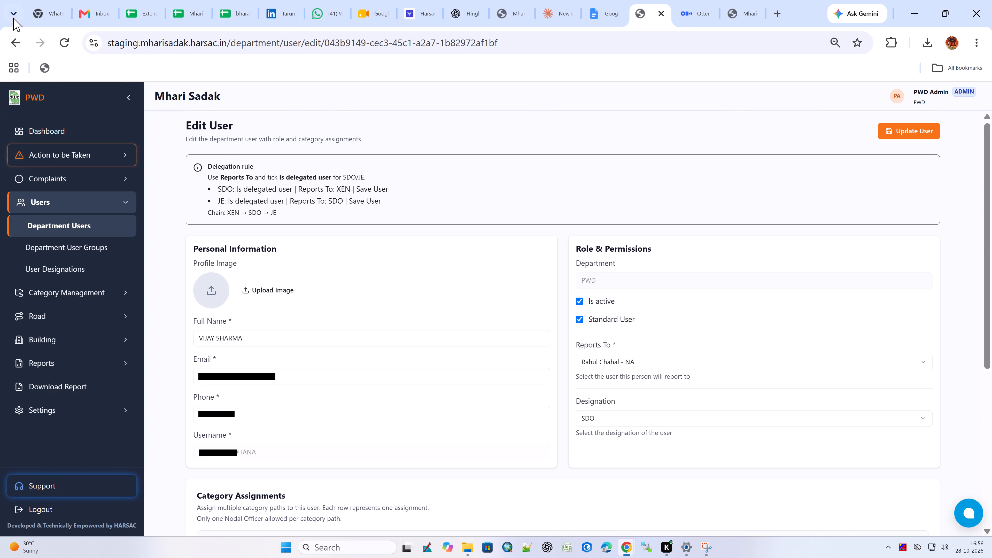
pyautogui.click(11, 41)
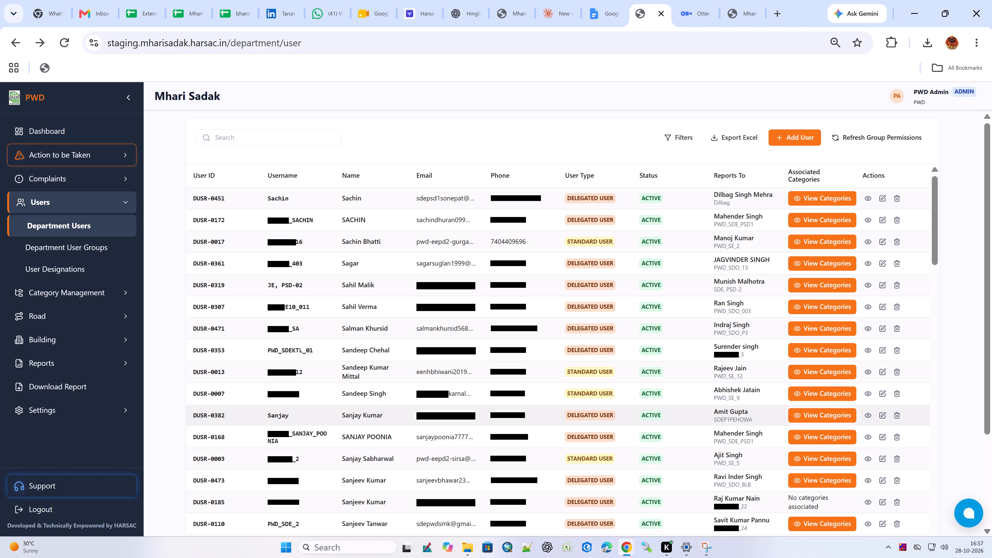
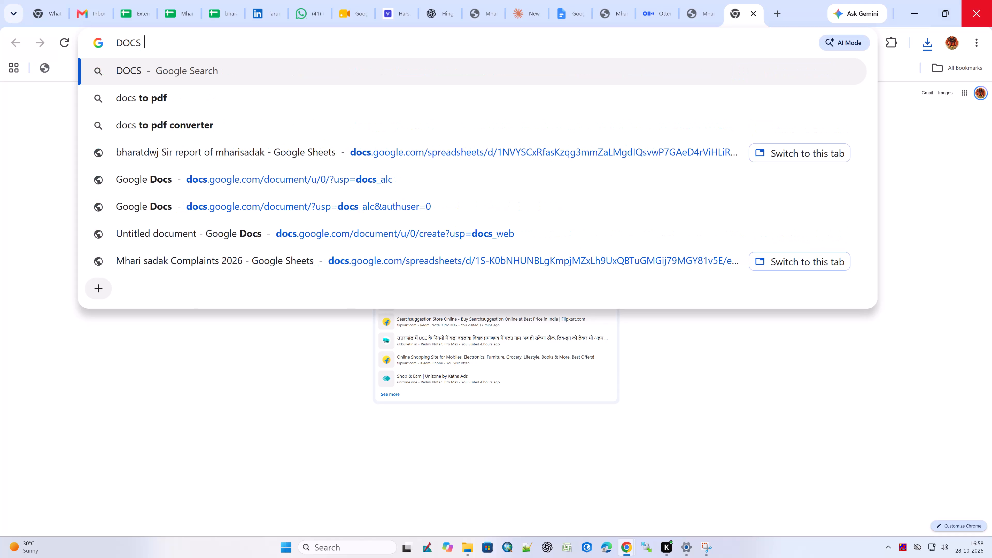
# Search the web for "DOCS INTO PDF" and open iLovePDF's Word to PDF converter.
pyautogui.press('n')
pyautogui.write('TO PDFF')
pyautogui.press('BackSpace')
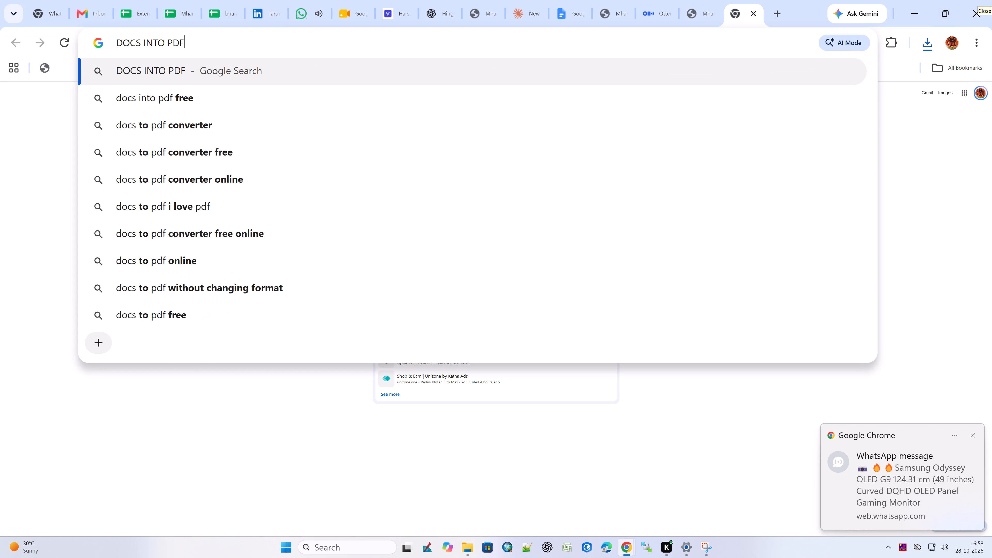
pyautogui.press('Return')
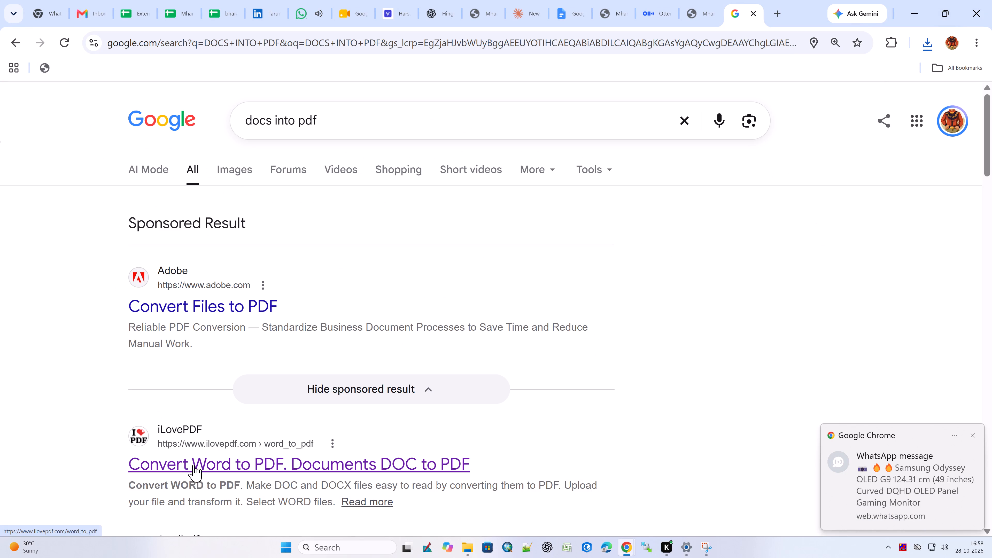
pyautogui.click(193, 465)
# Choose the Word document Action_List_27.10.26 from the Downloads folder as the file for PDF conversion.
pyautogui.click(463, 263)
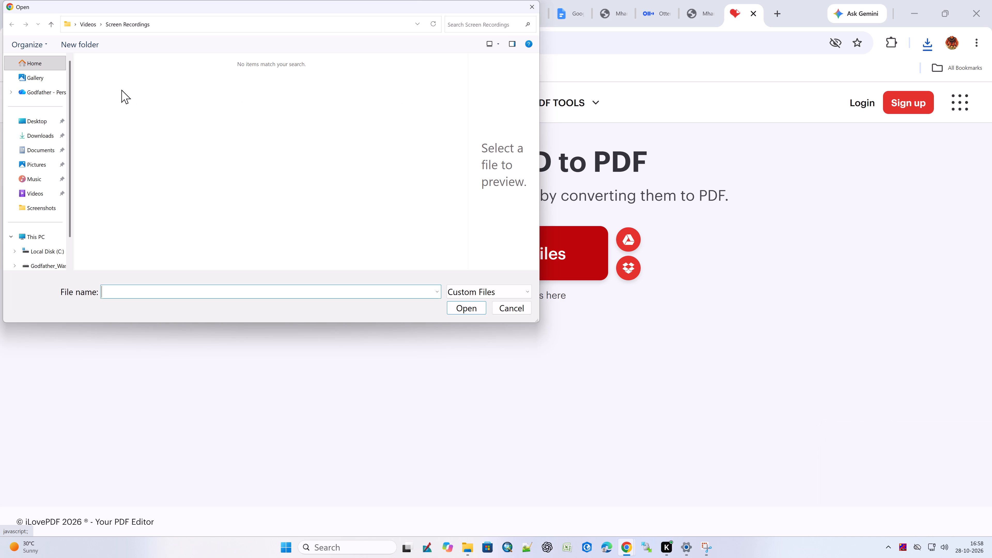
pyautogui.click(28, 125)
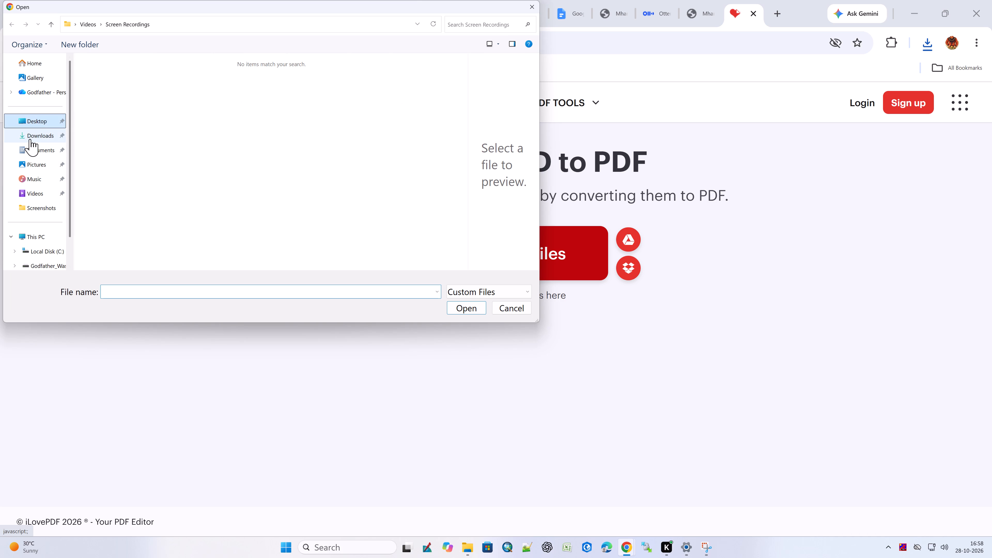
pyautogui.click(30, 139)
pyautogui.doubleClick(121, 93)
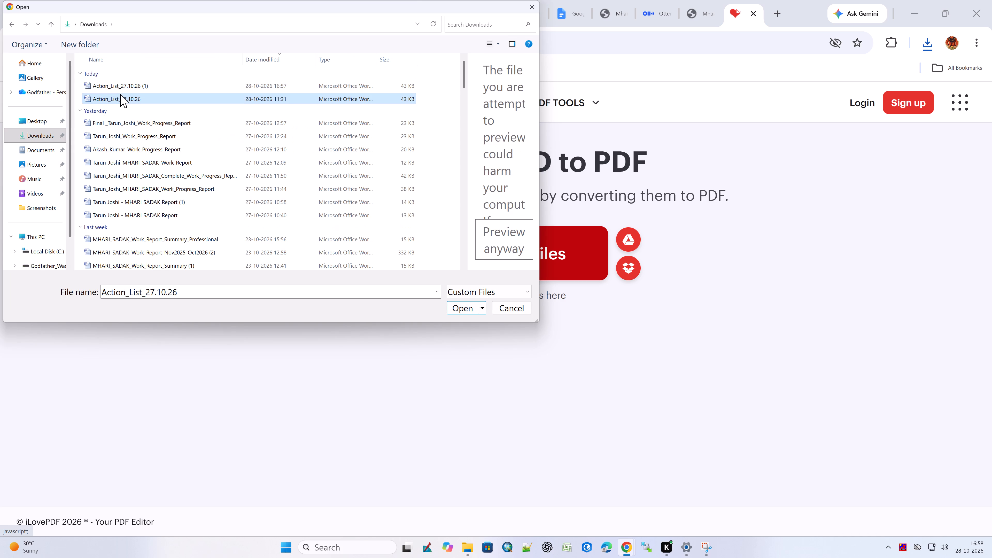
# Upload the Word document Action_List_27.10.26 from the Downloads folder and convert it to PDF.
pyautogui.doubleClick(121, 98)
pyautogui.click(853, 497)
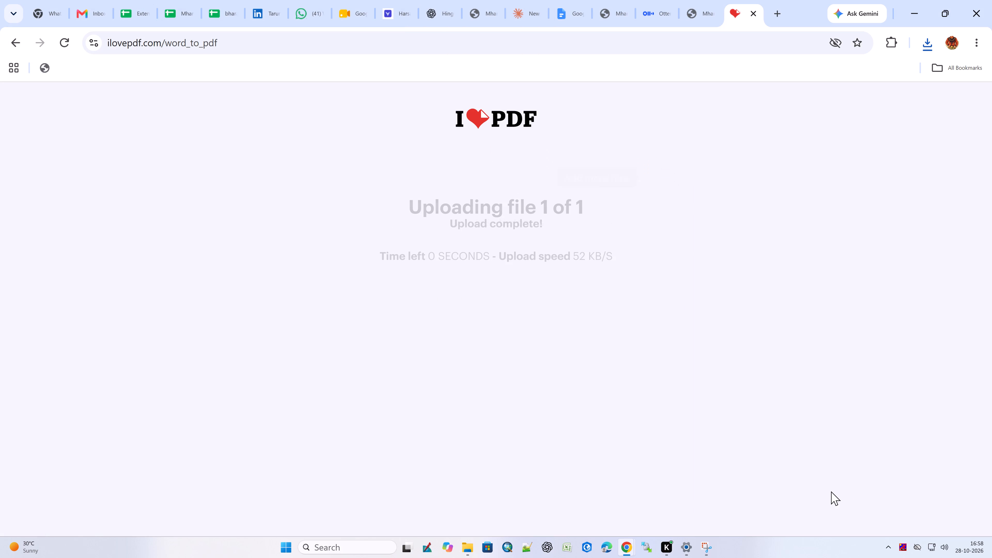
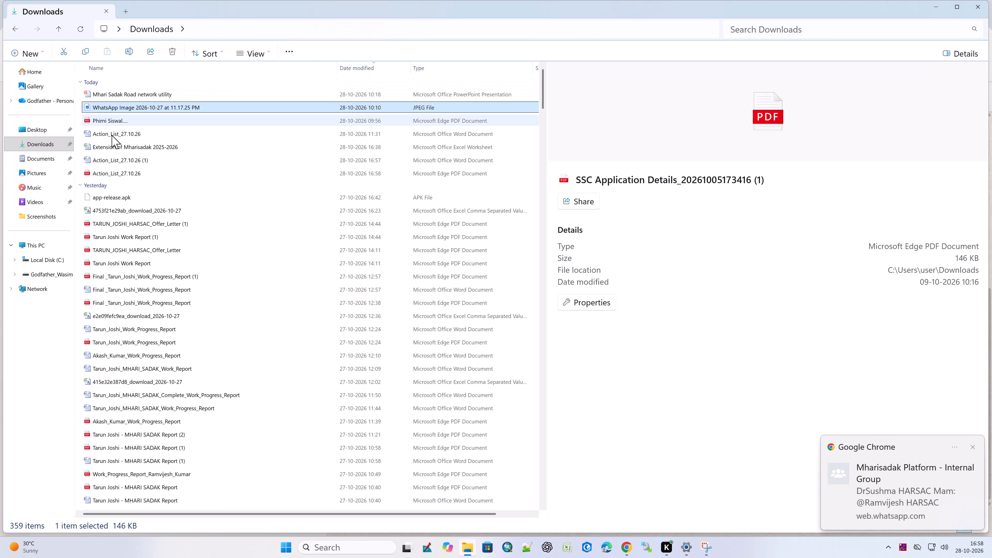
# Permanently delete the two Word documents Action_List_27.10.26 and Action_List_27.10.26 (1) from the Downloads folder.
pyautogui.click(112, 163)
pyautogui.keyDown('ctrl'); pyautogui.click(114, 130); pyautogui.keyUp('ctrl')
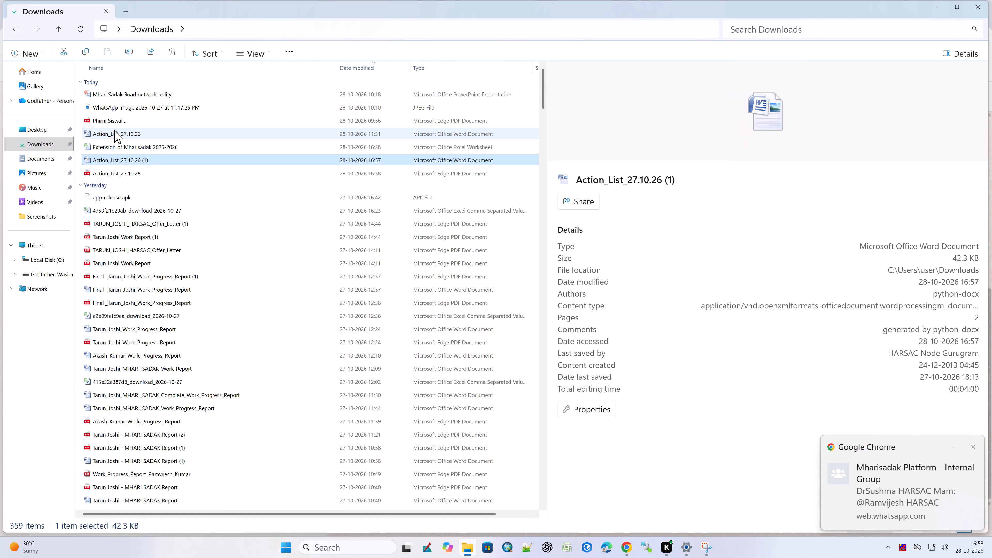
pyautogui.hotkey('shift', 'Delete')
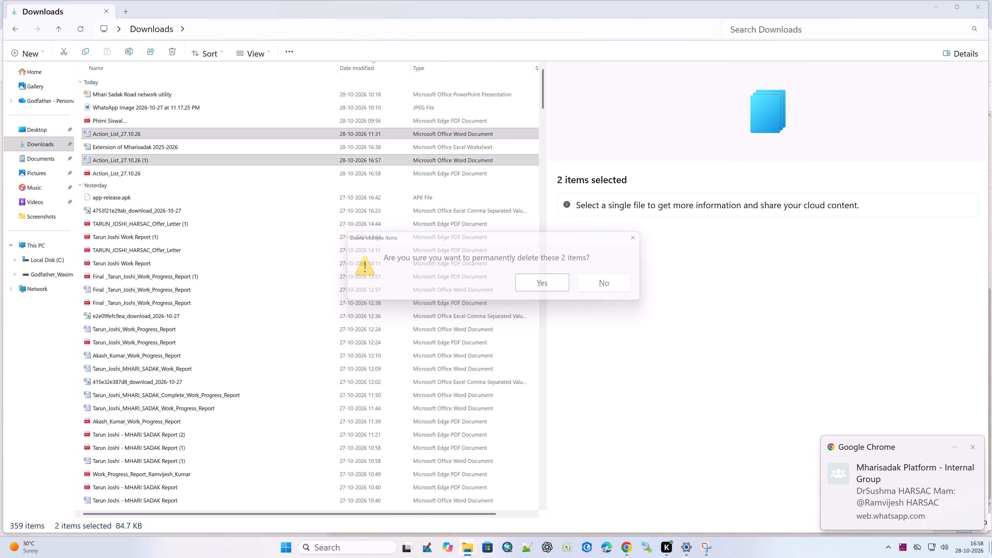
pyautogui.press('Return')
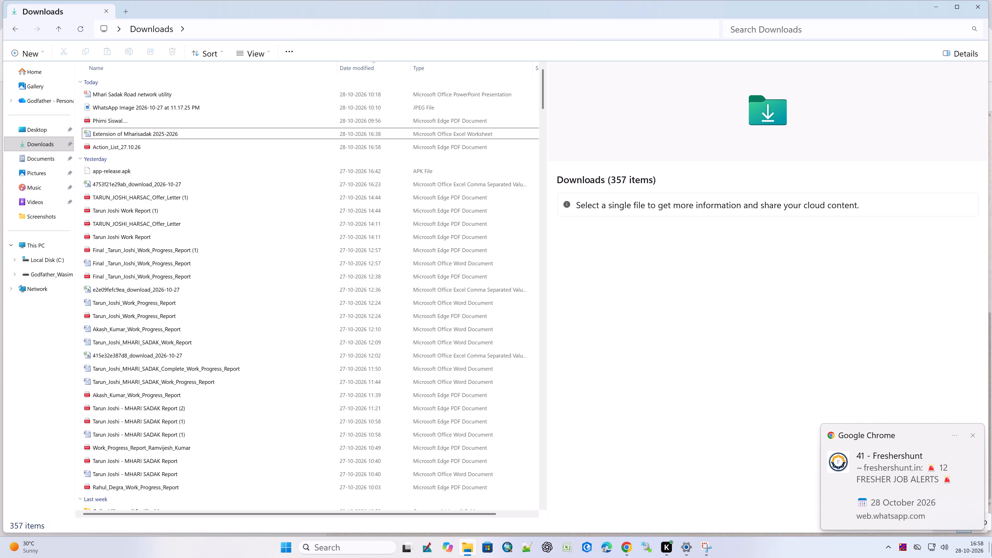
# Permanently delete the PDF file Action_List_27.10.26 from the Downloads folder.
pyautogui.click(95, 144)
pyautogui.hotkey('shift', 'Delete')
pyautogui.press('Return')
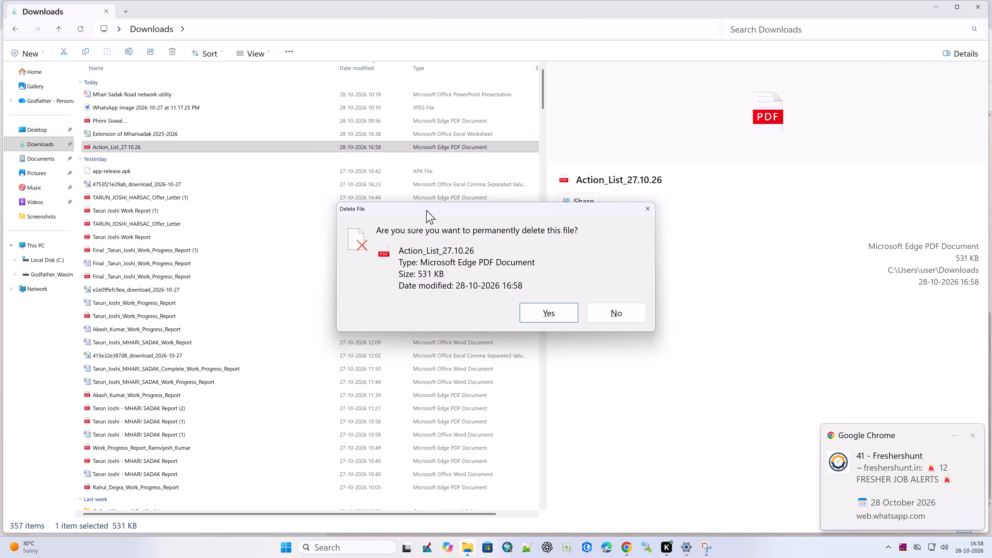
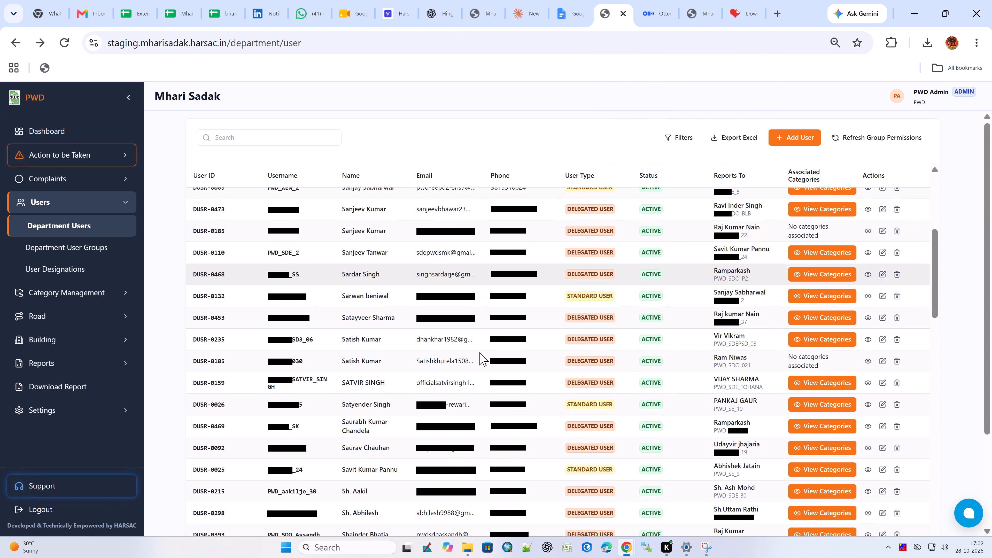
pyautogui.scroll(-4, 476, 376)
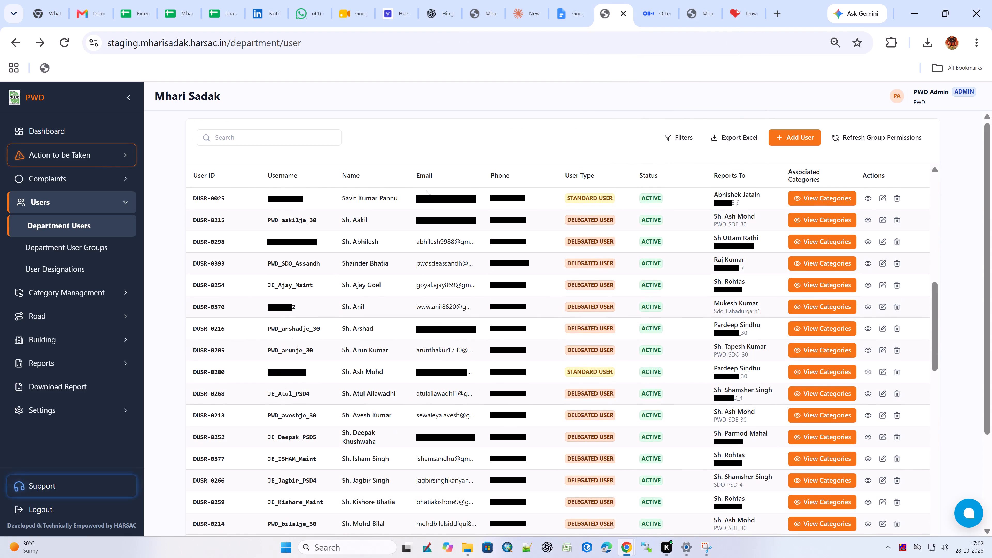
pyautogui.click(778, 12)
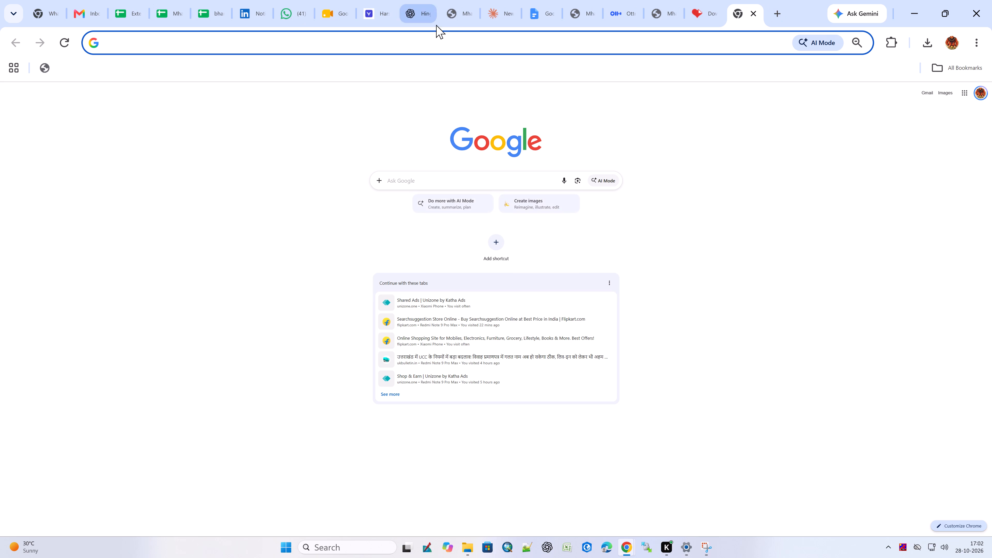
# In Vector's Maharisadak task MHS-717, add the line "STAGING & DELEGATION ACTIVITY CHECK" below "Road complain" in the description.
pyautogui.click(383, 0)
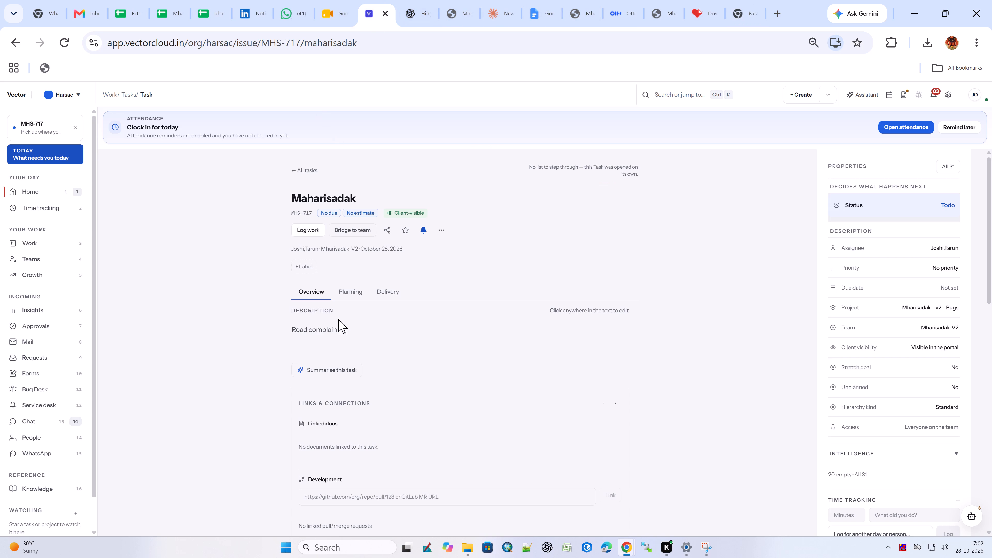
pyautogui.click(348, 333)
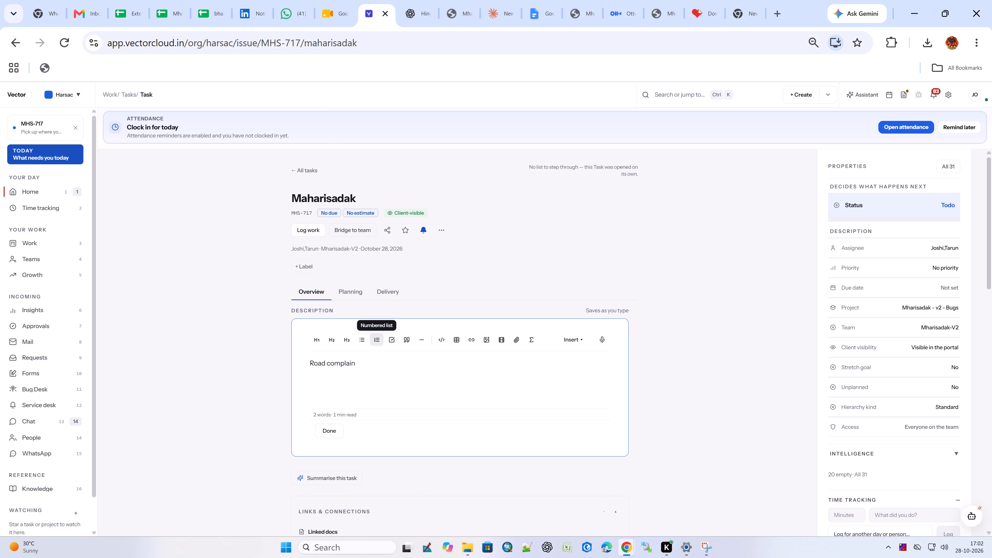
pyautogui.click(382, 377)
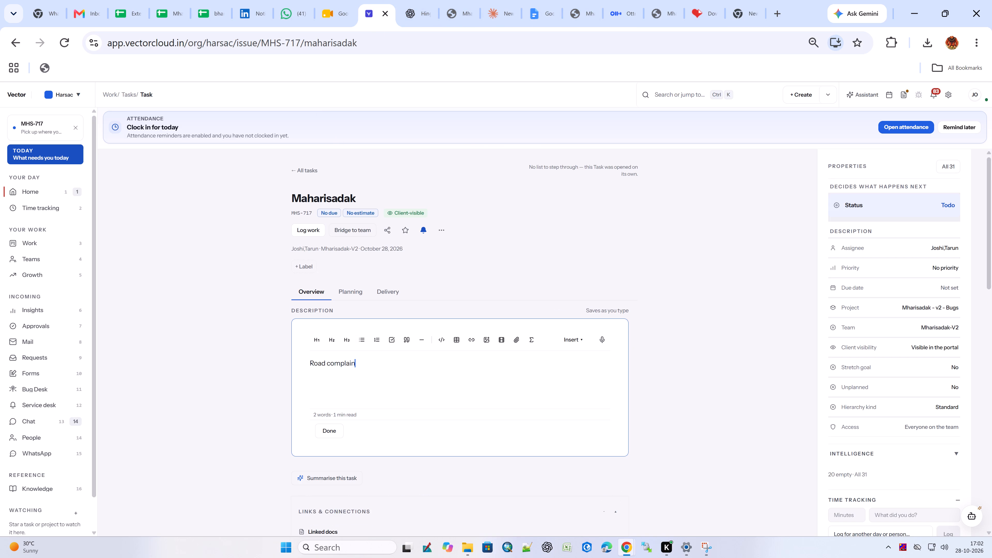
pyautogui.press('Return')
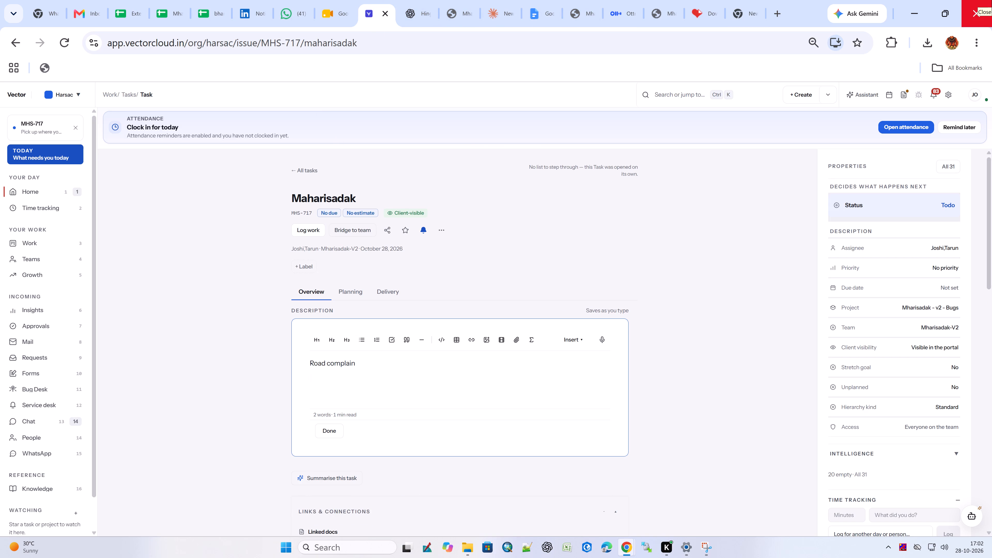
pyautogui.press('t')
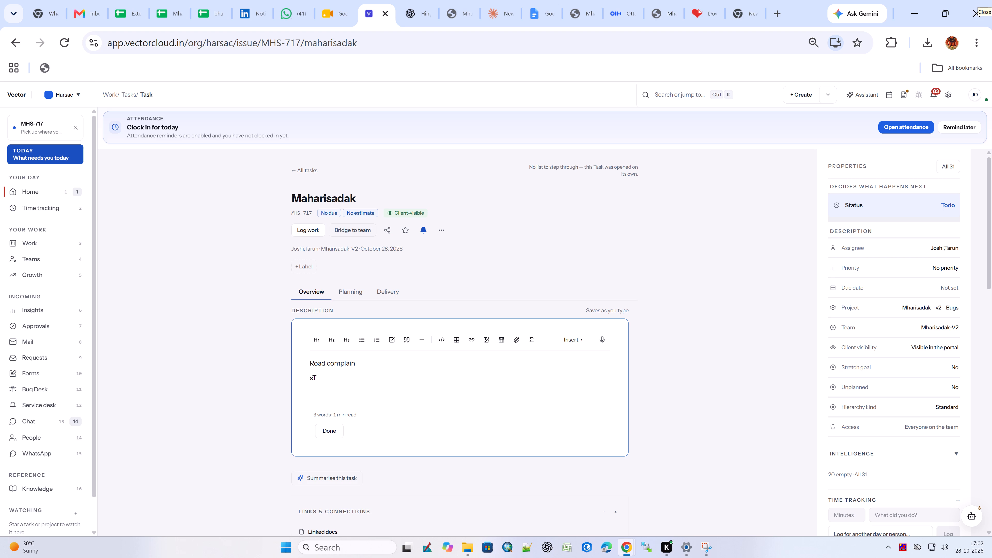
pyautogui.press('BackSpace')
pyautogui.press('BackSpace')
pyautogui.press('s')
pyautogui.write('TAGING')
pyautogui.press('space')
pyautogui.write('&')
pyautogui.press('space')
pyautogui.write('DELEGATION ACTIVITY CHECK')
pyautogui.press('space')
pyautogui.press('Return')
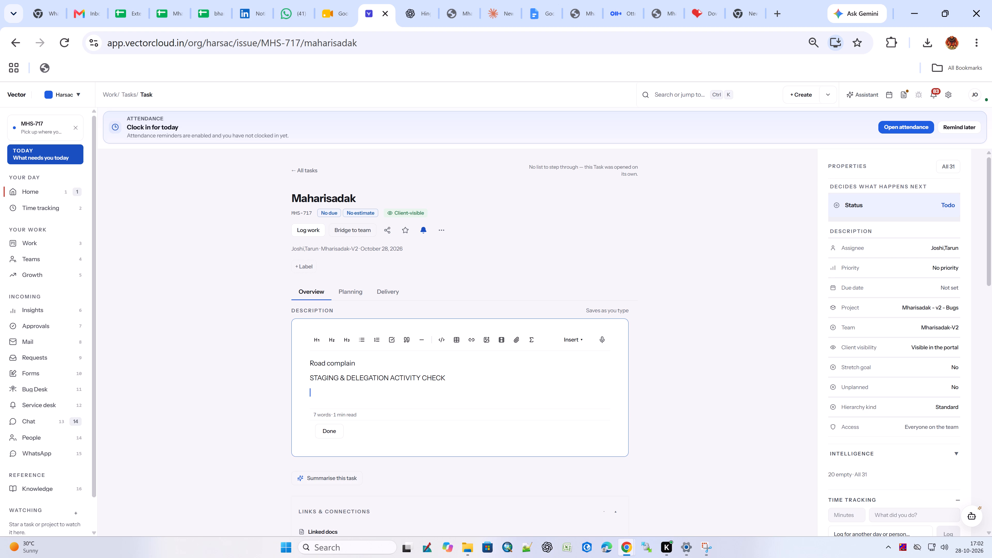